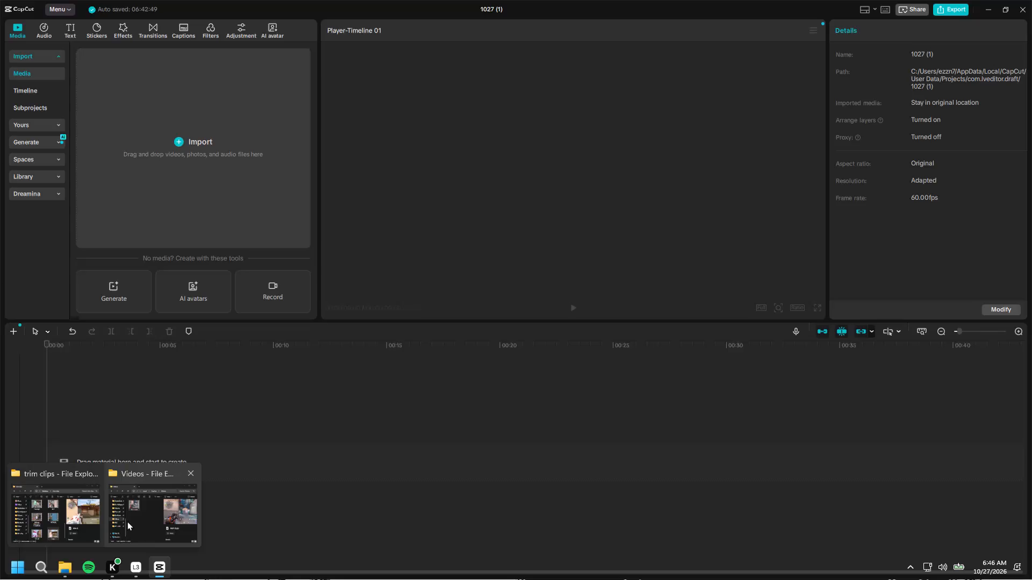
Add the clip Valorant 2026.10.13 - 21.53.06.02 from the Valorant videos folder to the empty timeline.
{"action": "left_click", "coordinate": [127, 521]}
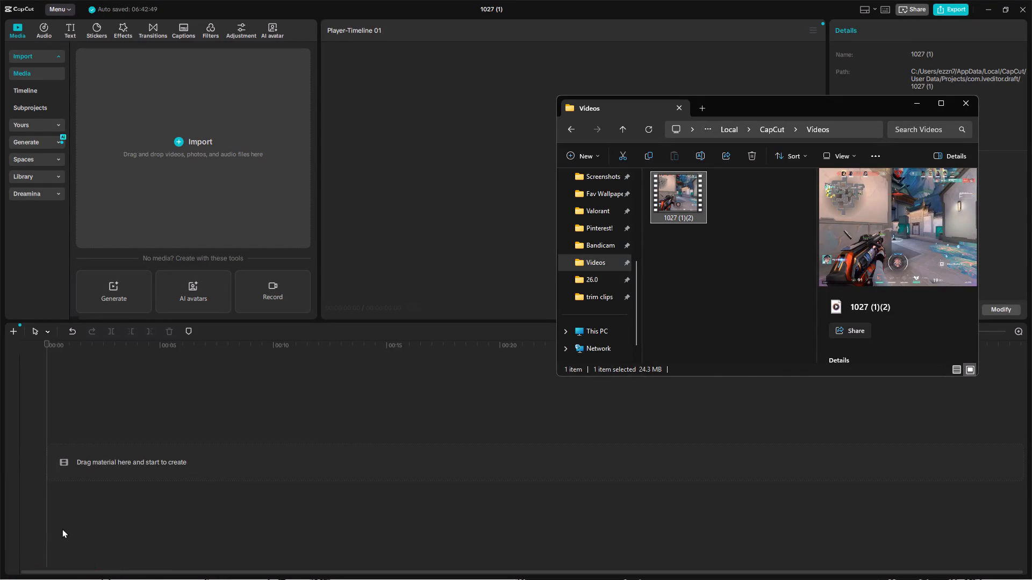
{"action": "left_click", "coordinate": [913, 109]}
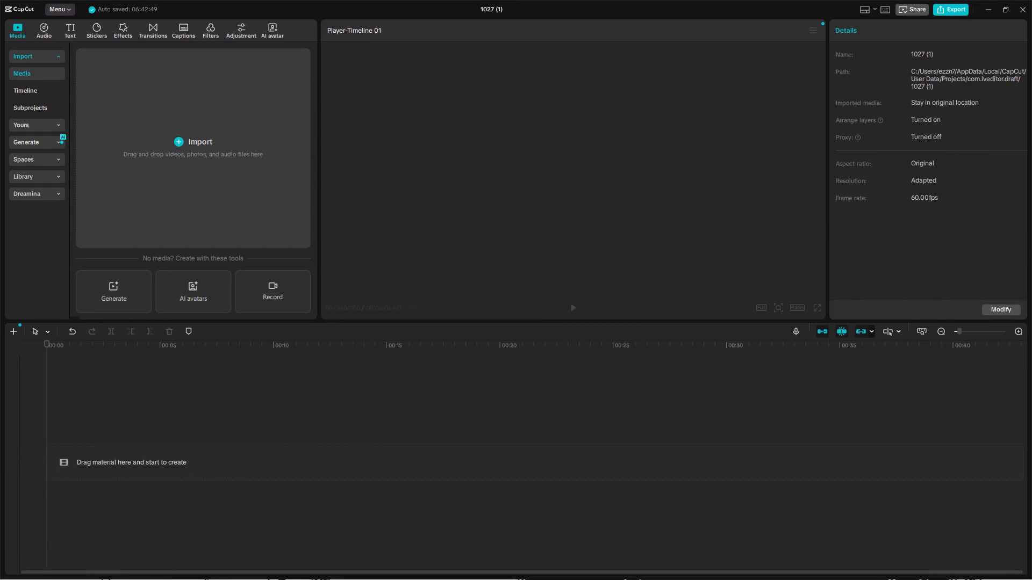
{"action": "left_click", "coordinate": [65, 531]}
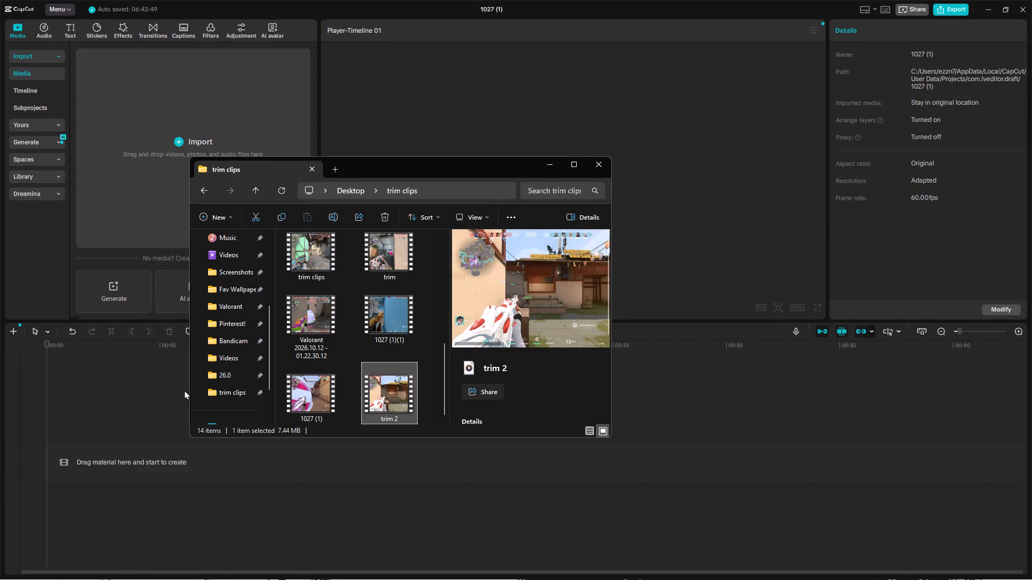
{"action": "left_click_drag", "start_coordinate": [434, 162], "coordinate": [595, 200]}
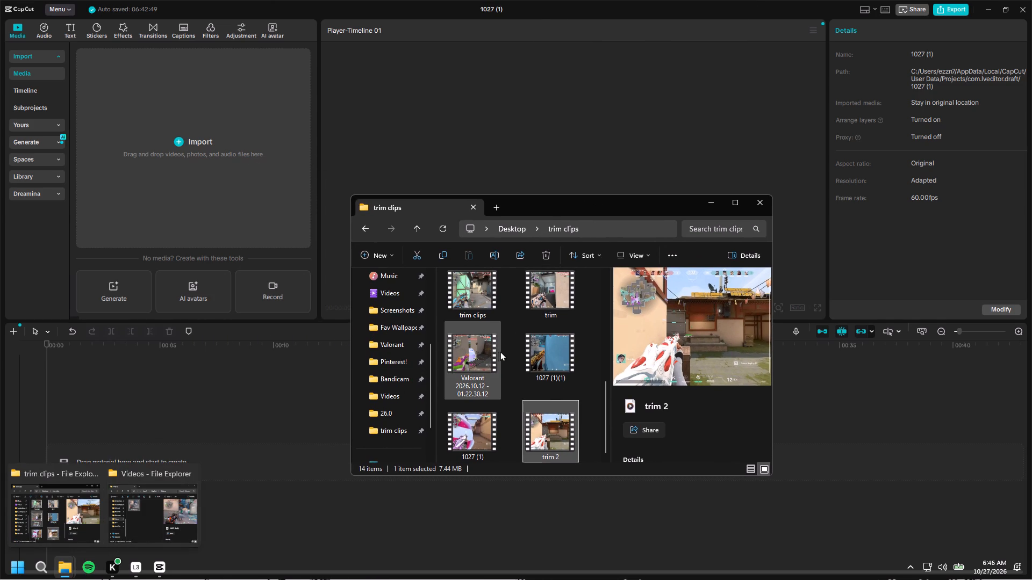
{"action": "left_click", "coordinate": [399, 349]}
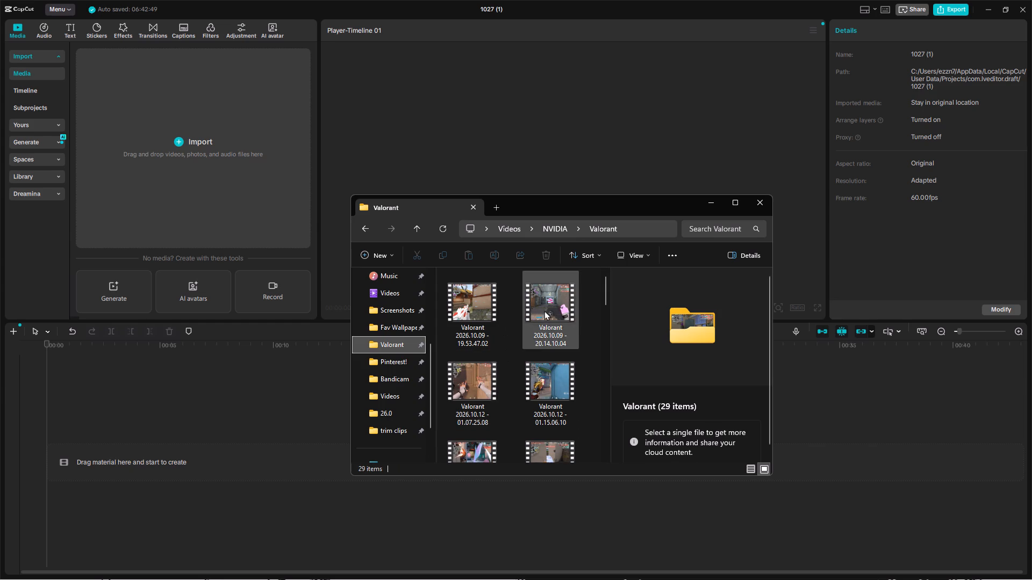
{"action": "scroll", "coordinate": [550, 373], "scroll_direction": "down", "scroll_amount": 2}
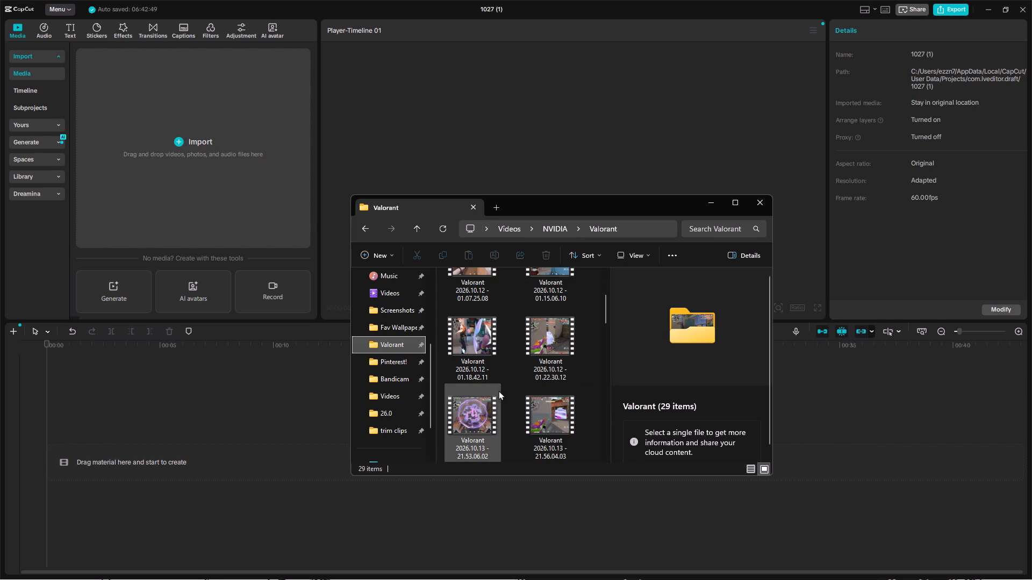
{"action": "left_click", "coordinate": [485, 401]}
{"action": "scroll", "coordinate": [485, 401], "scroll_direction": "down", "scroll_amount": 1}
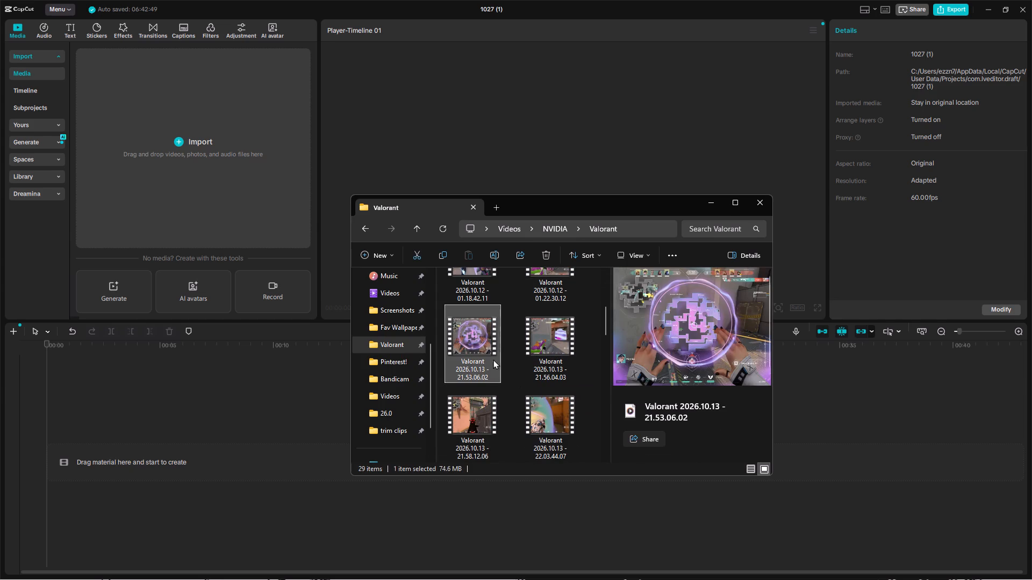
{"action": "left_click_drag", "start_coordinate": [481, 345], "coordinate": [75, 468]}
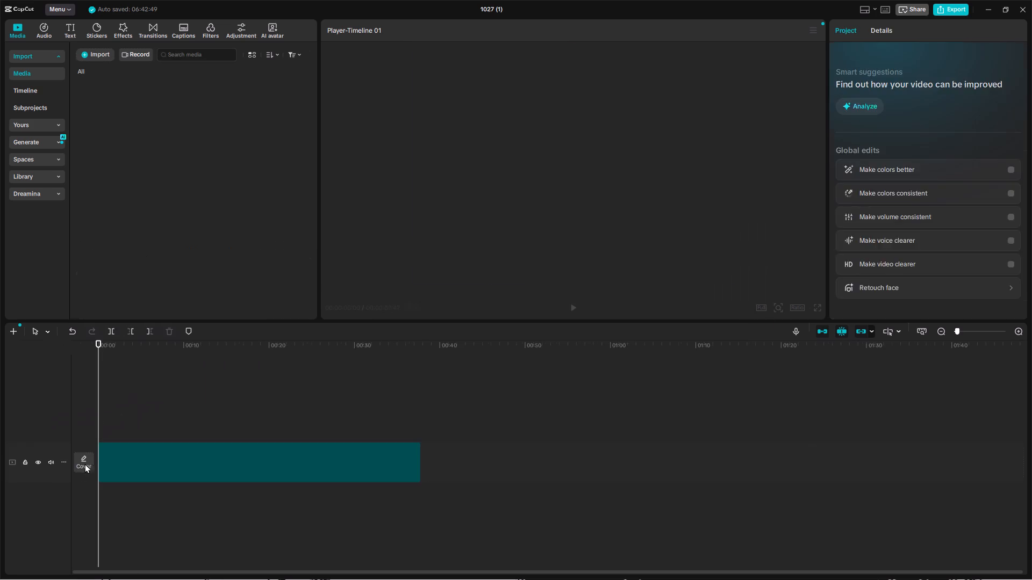
Preview the clip's opening and trim away everything before 00:00:02:19.
{"action": "left_click_drag", "start_coordinate": [97, 343], "coordinate": [89, 343]}
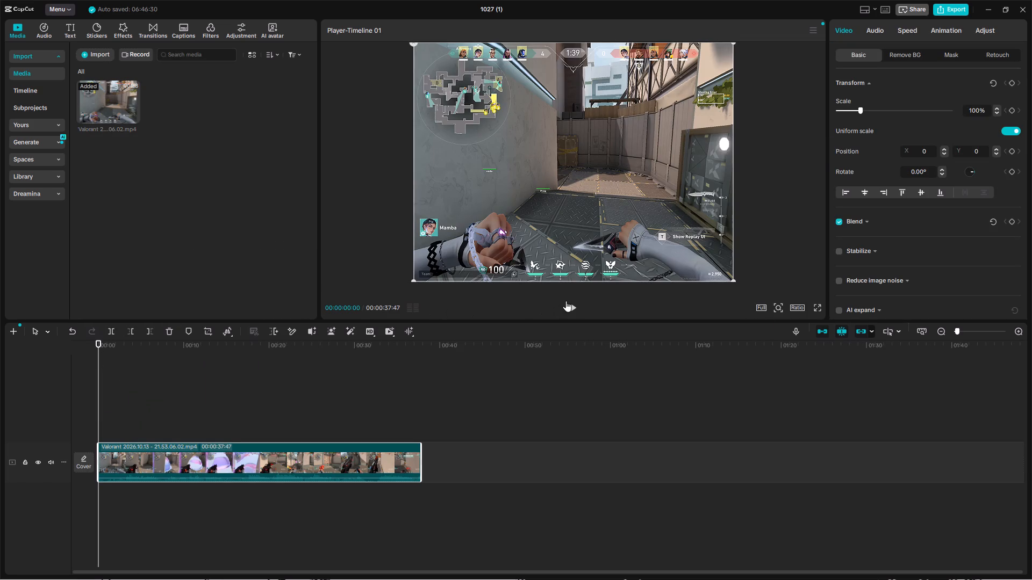
{"action": "left_click", "coordinate": [566, 301]}
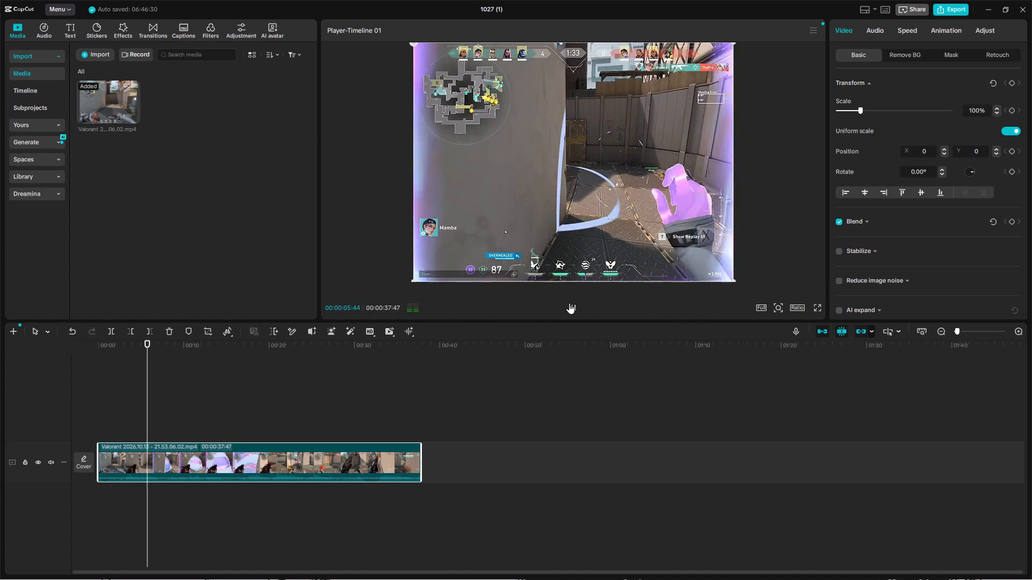
{"action": "left_click_drag", "start_coordinate": [161, 343], "coordinate": [134, 345]}
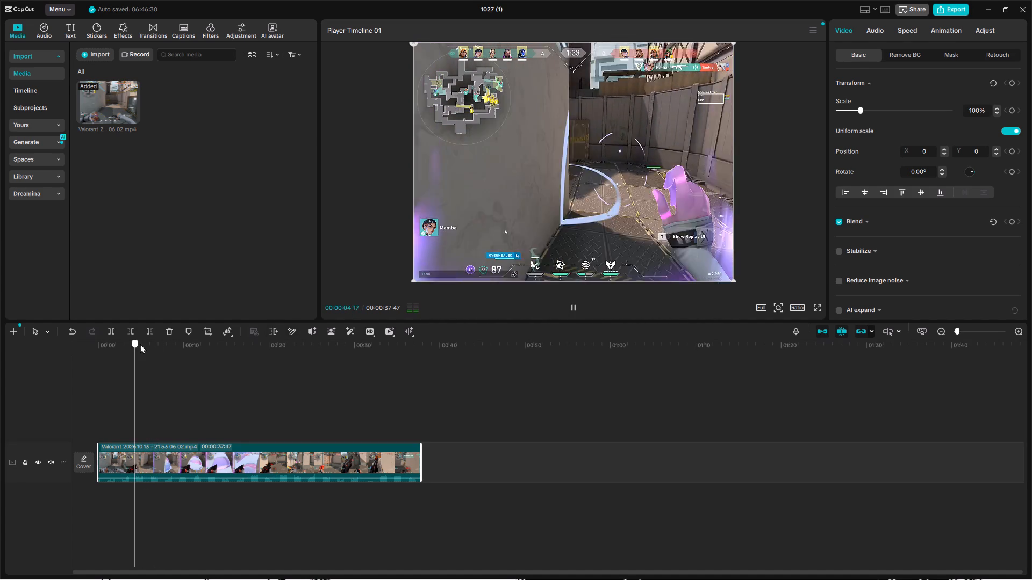
{"action": "left_click_drag", "start_coordinate": [132, 343], "coordinate": [76, 354]}
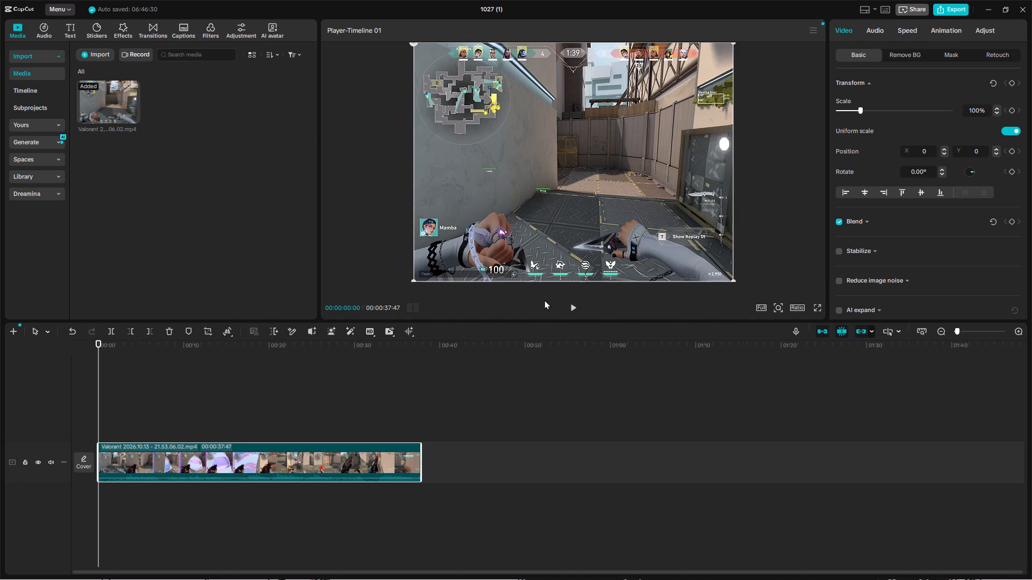
{"action": "left_click", "coordinate": [572, 300]}
{"action": "left_click", "coordinate": [576, 302]}
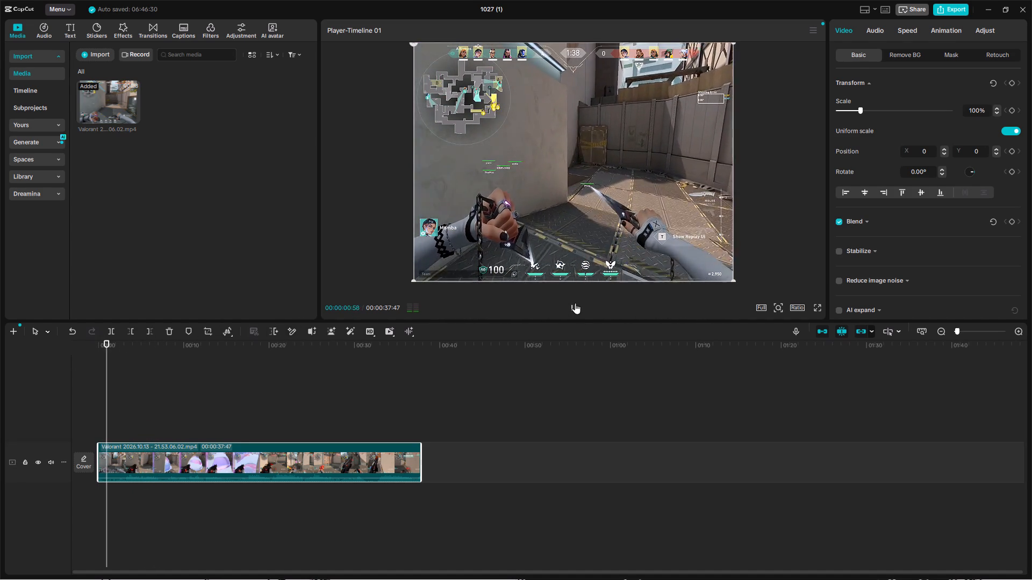
{"action": "left_click", "coordinate": [575, 303]}
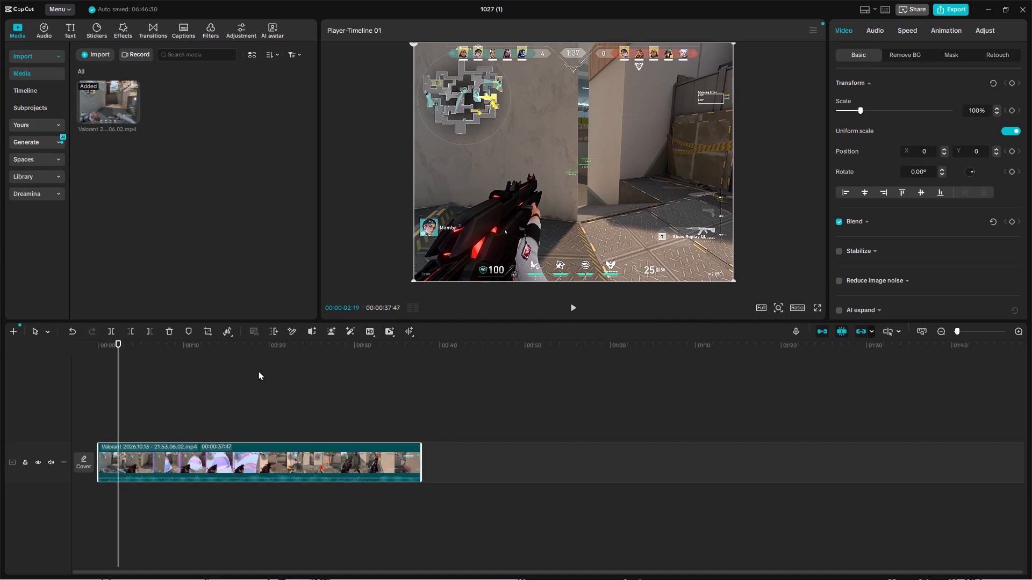
{"action": "left_click", "coordinate": [136, 330]}
Replay the trimmed clip to find the end of the first kill and split it at 00:00:04:14.
{"action": "left_click", "coordinate": [575, 305]}
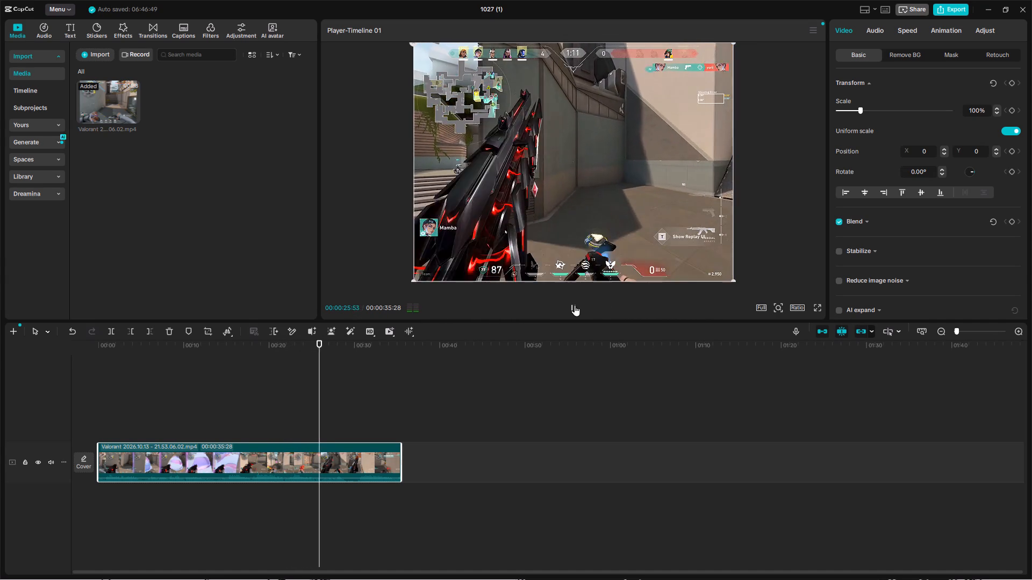
{"action": "left_click_drag", "start_coordinate": [328, 342], "coordinate": [82, 371]}
{"action": "left_click", "coordinate": [571, 302]}
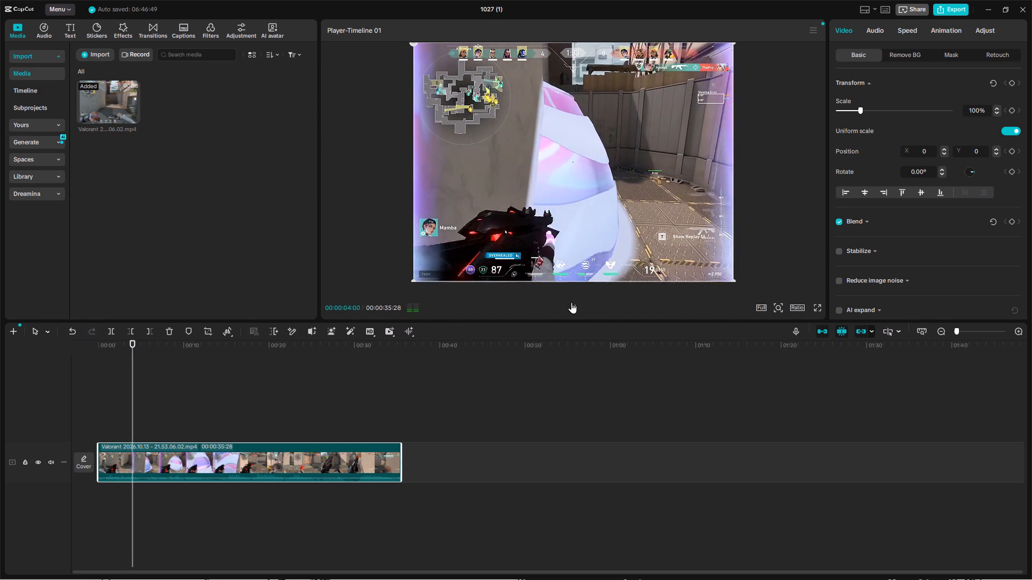
{"action": "left_click", "coordinate": [571, 302]}
{"action": "left_click_drag", "start_coordinate": [133, 340], "coordinate": [131, 340]}
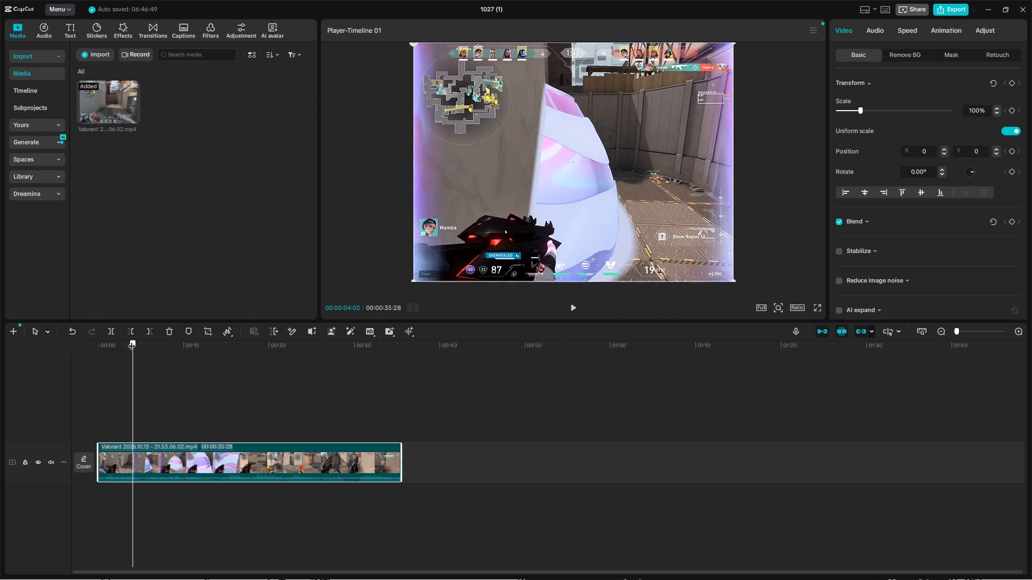
{"action": "left_click_drag", "start_coordinate": [131, 340], "coordinate": [88, 347]}
{"action": "left_click", "coordinate": [569, 309]}
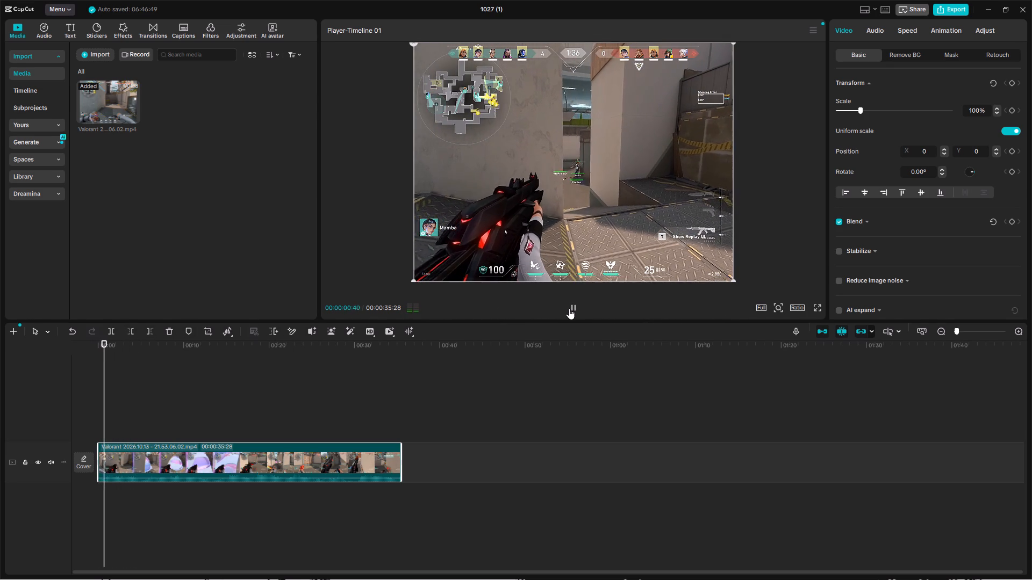
{"action": "left_click", "coordinate": [569, 308]}
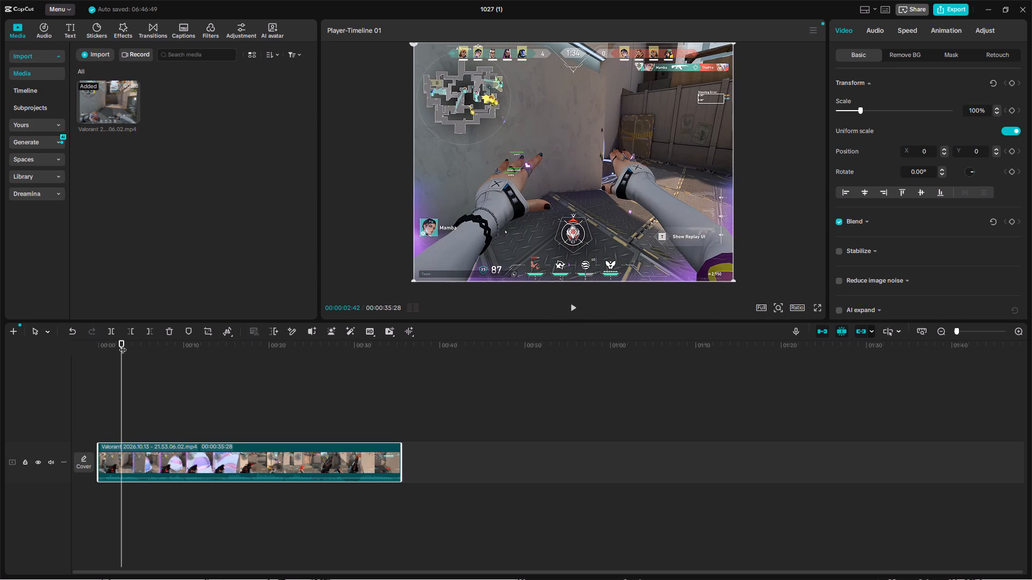
{"action": "left_click", "coordinate": [577, 310]}
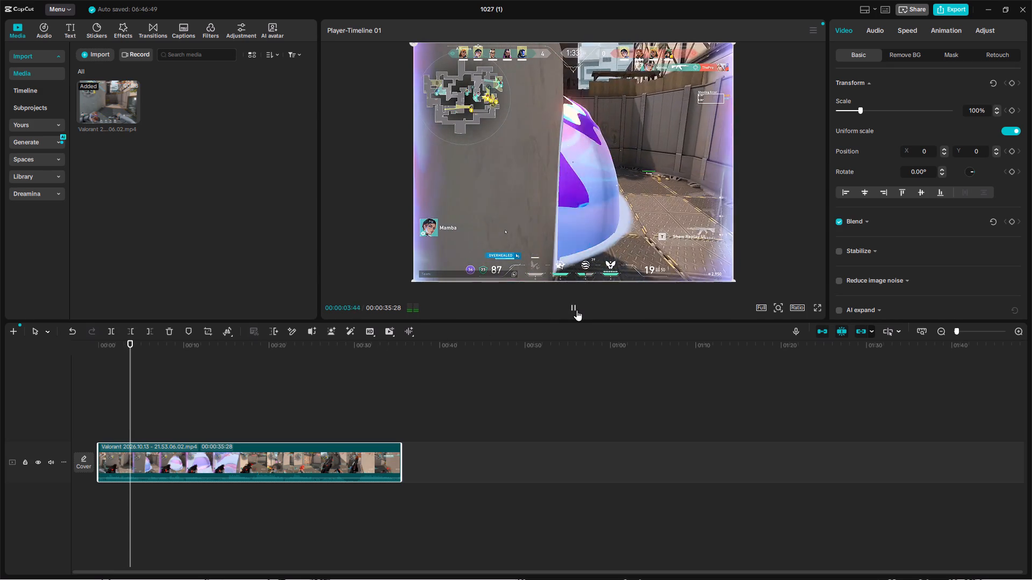
{"action": "left_click", "coordinate": [577, 310]}
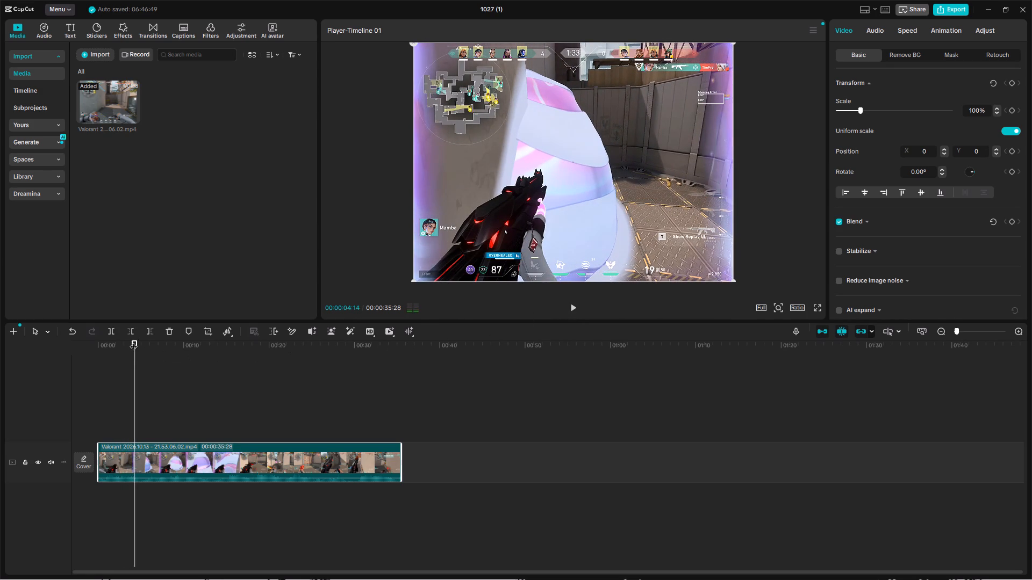
{"action": "left_click", "coordinate": [116, 331]}
Review the second segment up to the spike carrier kill and trim away its beginning up to timeline position 00:00:13:11.
{"action": "left_click", "coordinate": [573, 309]}
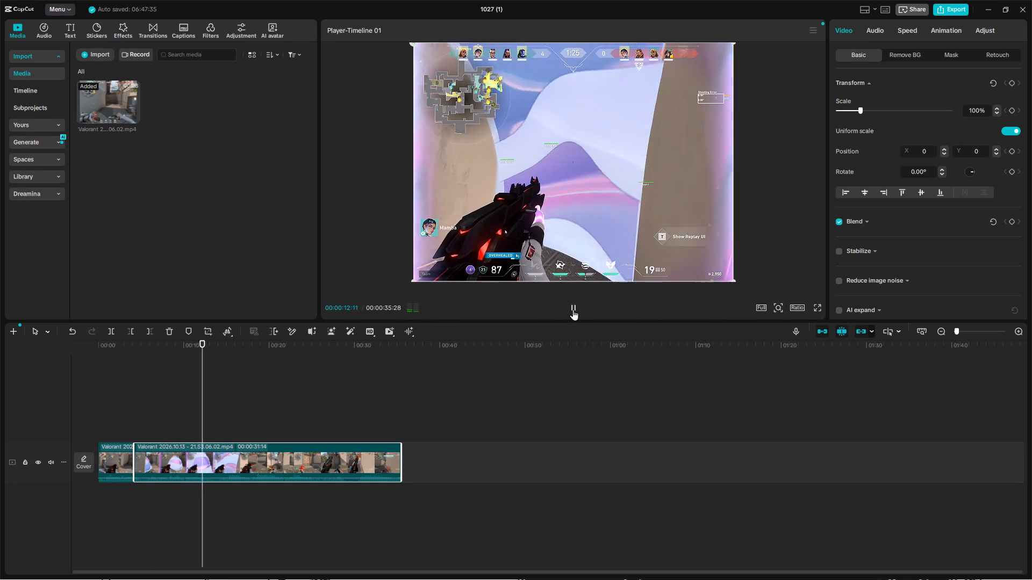
{"action": "left_click", "coordinate": [573, 309]}
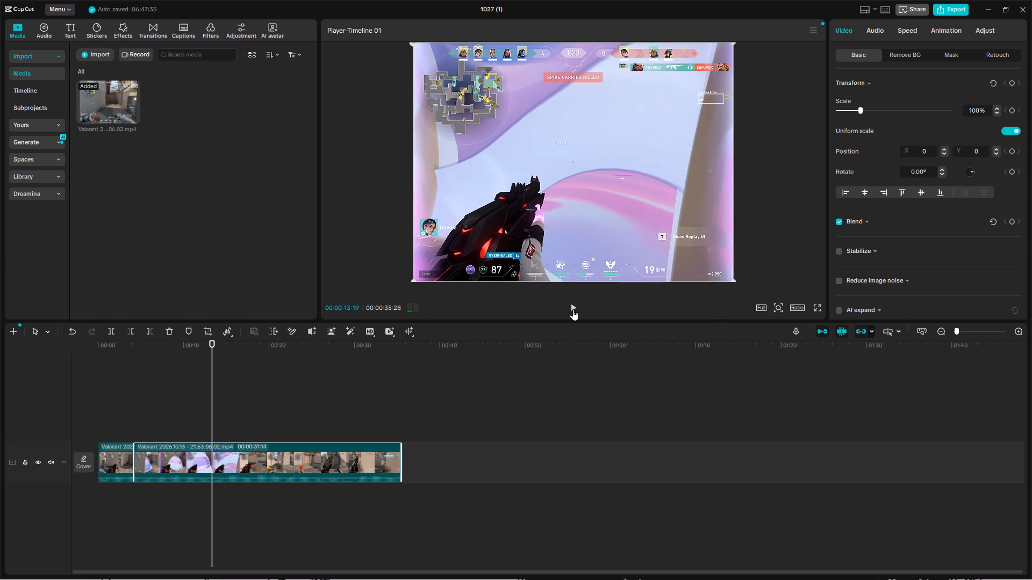
{"action": "double_click", "coordinate": [573, 309]}
{"action": "left_click", "coordinate": [573, 309]}
{"action": "left_click", "coordinate": [573, 309]}
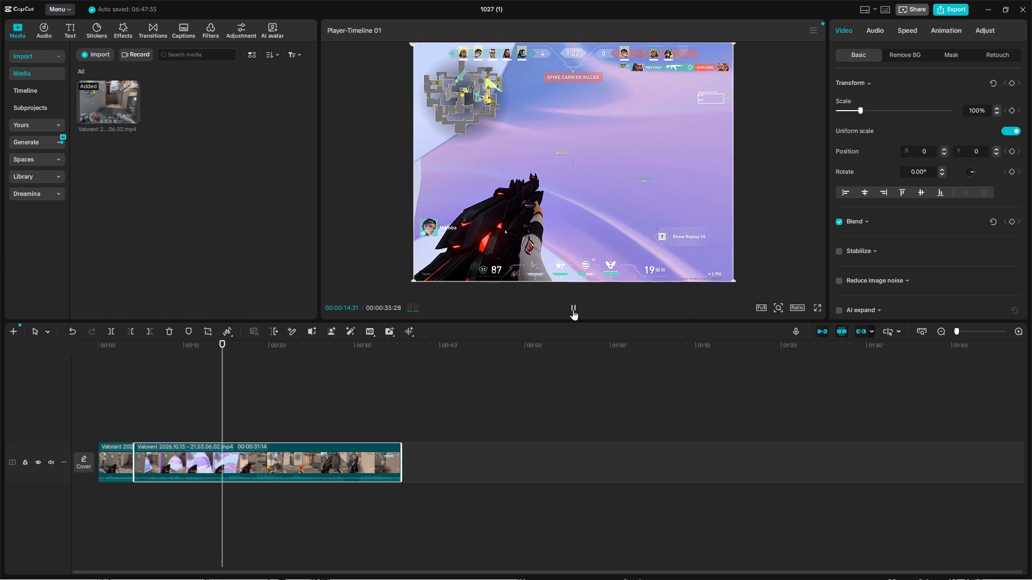
{"action": "left_click_drag", "start_coordinate": [222, 342], "coordinate": [221, 342]}
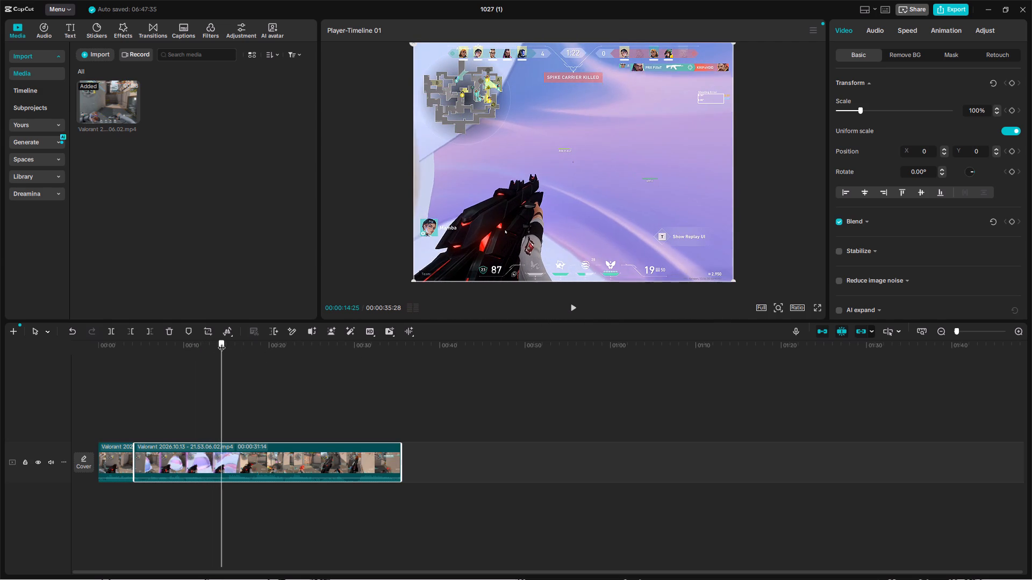
{"action": "left_click_drag", "start_coordinate": [221, 342], "coordinate": [208, 344]}
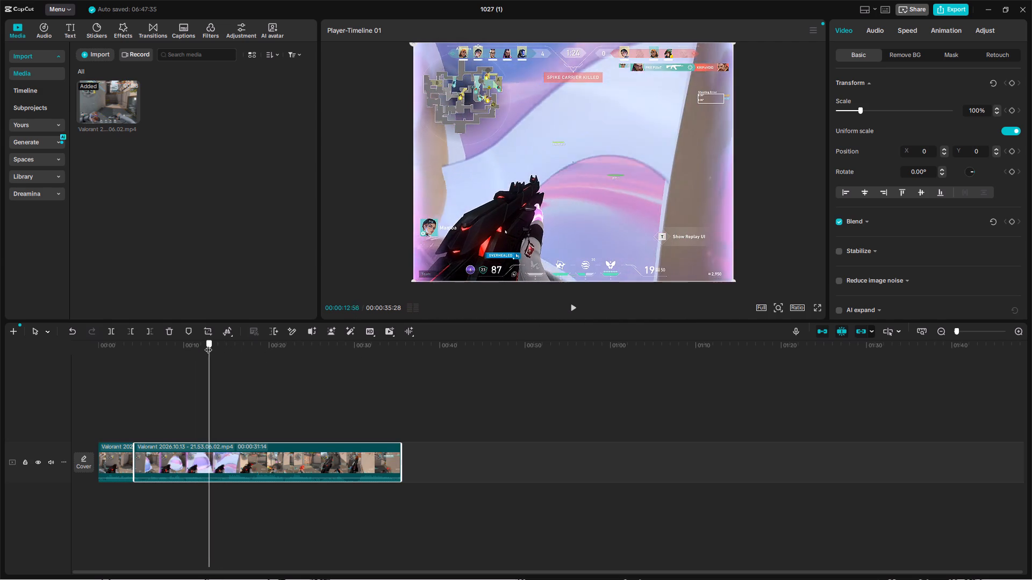
{"action": "left_click_drag", "start_coordinate": [208, 344], "coordinate": [201, 344]}
{"action": "left_click", "coordinate": [577, 309]}
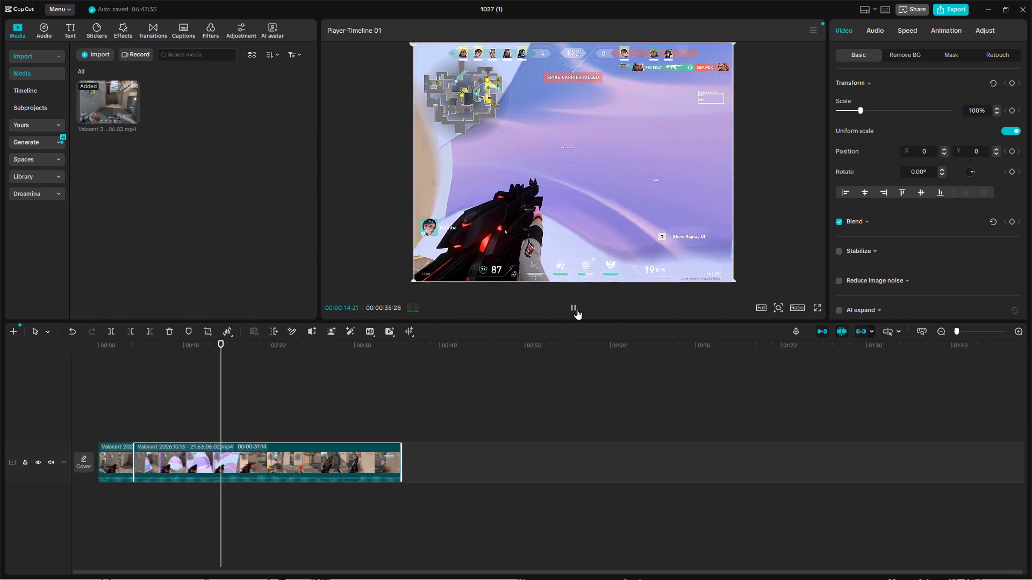
{"action": "left_click", "coordinate": [577, 309]}
{"action": "left_click_drag", "start_coordinate": [222, 341], "coordinate": [219, 342]}
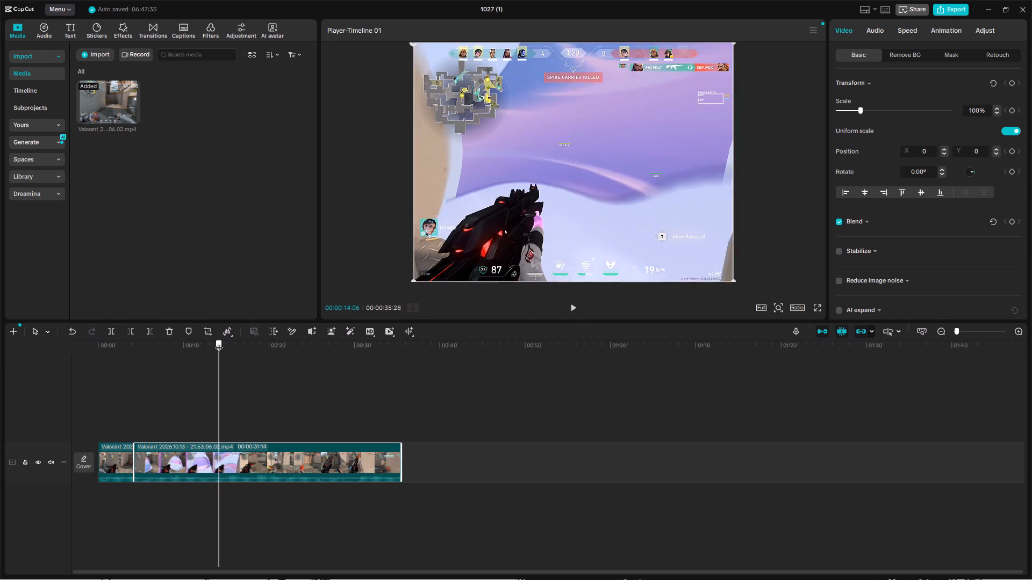
{"action": "left_click_drag", "start_coordinate": [219, 342], "coordinate": [197, 344]}
{"action": "left_click", "coordinate": [570, 314]}
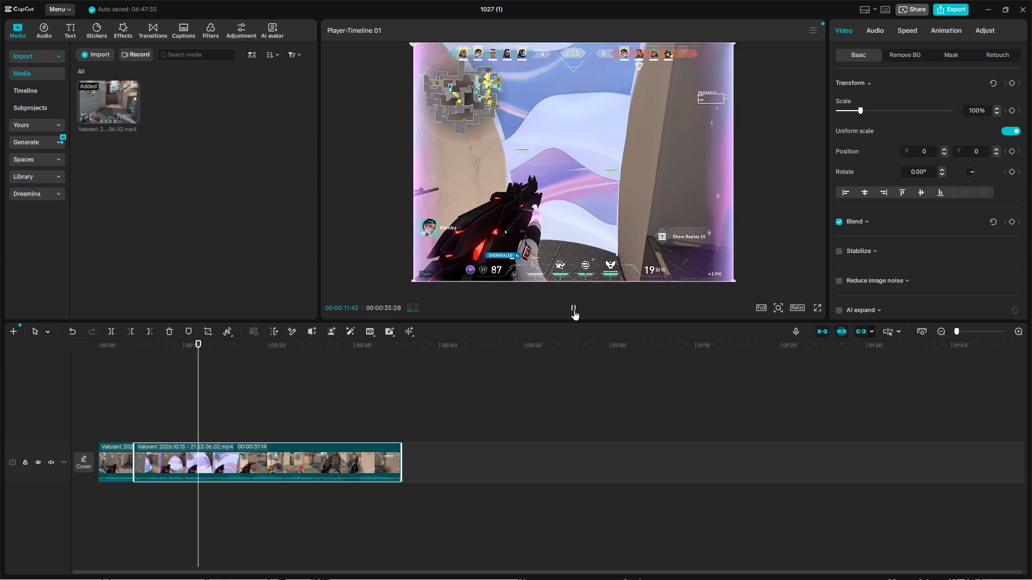
{"action": "left_click", "coordinate": [574, 309]}
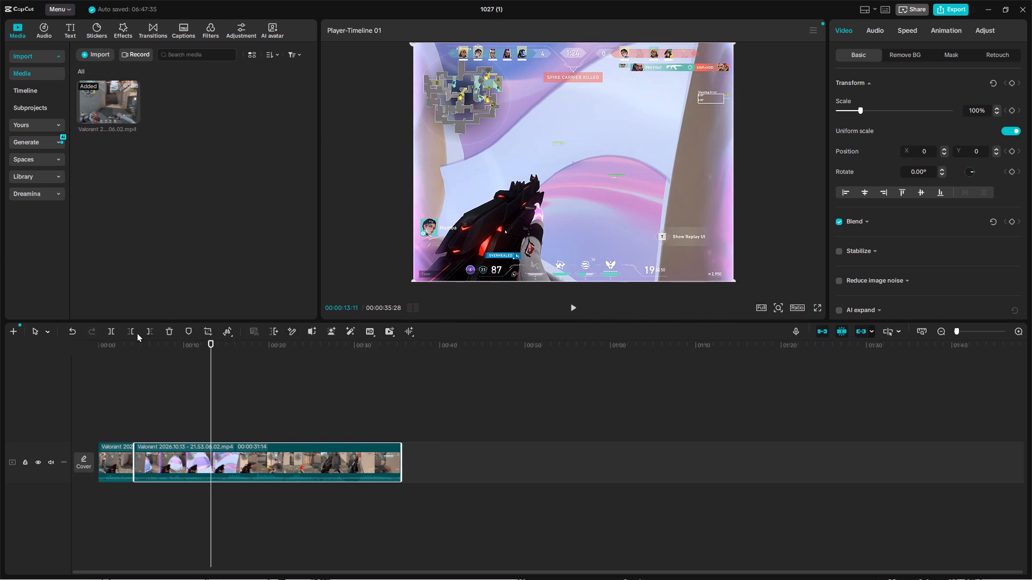
{"action": "left_click", "coordinate": [136, 331]}
Trim the second segment's start further, removing its footage before timeline position 00:00:05:04.
{"action": "left_click", "coordinate": [572, 306]}
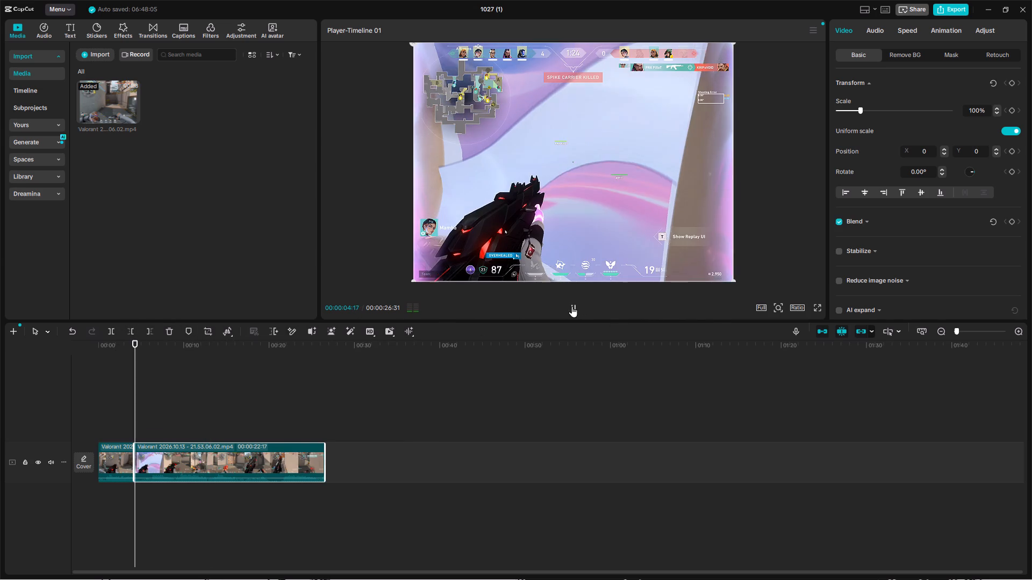
{"action": "left_click", "coordinate": [572, 306]}
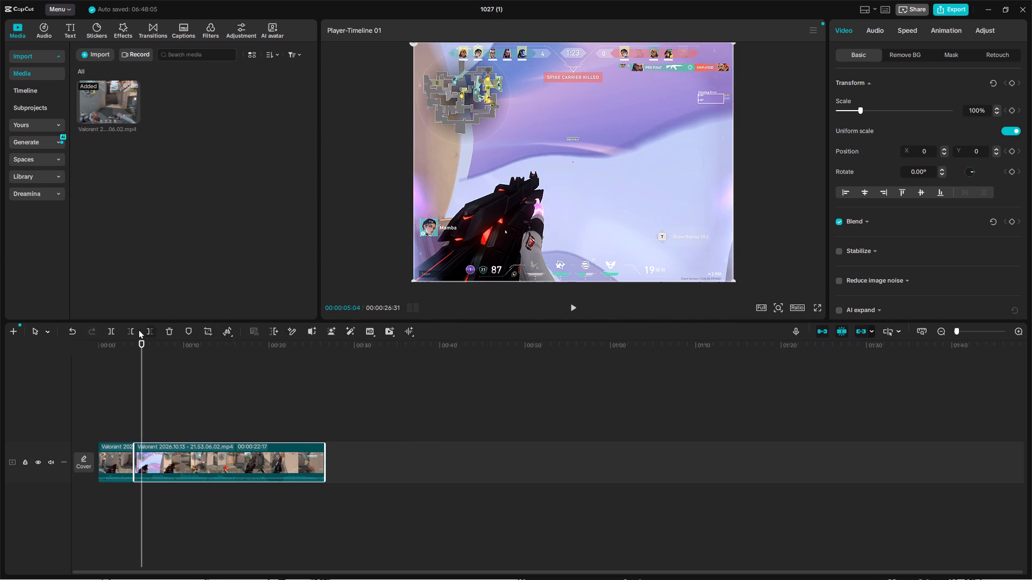
{"action": "left_click", "coordinate": [132, 329]}
Play the second segment to find the end of its last kill and split it at 00:00:14:00.
{"action": "left_click", "coordinate": [578, 305]}
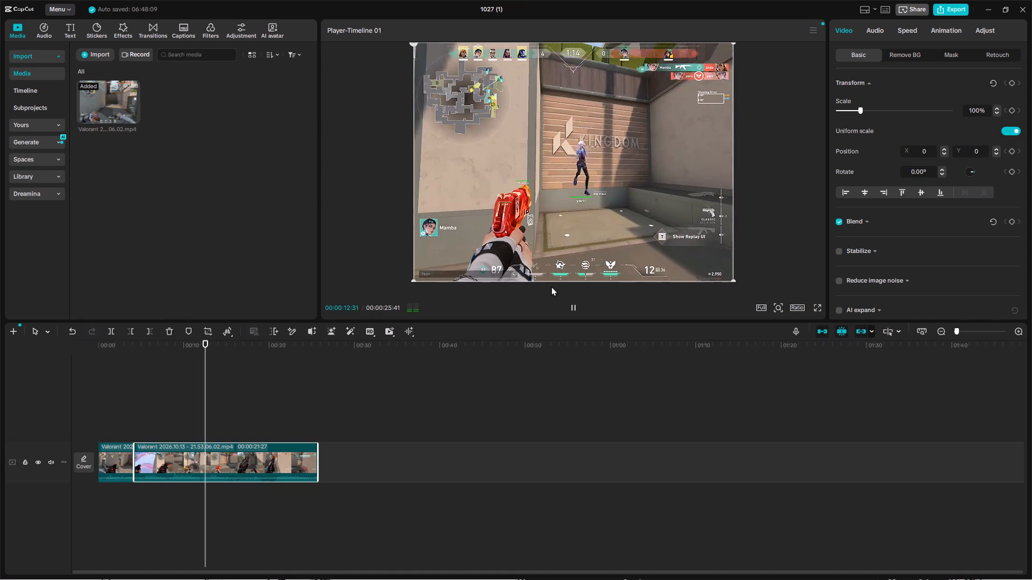
{"action": "left_click", "coordinate": [574, 302]}
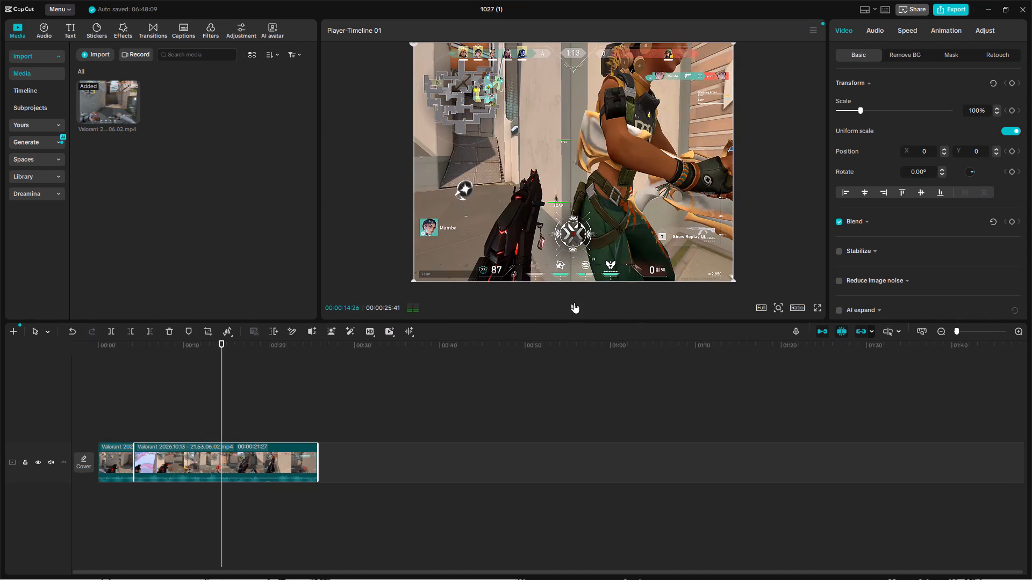
{"action": "left_click", "coordinate": [218, 340]}
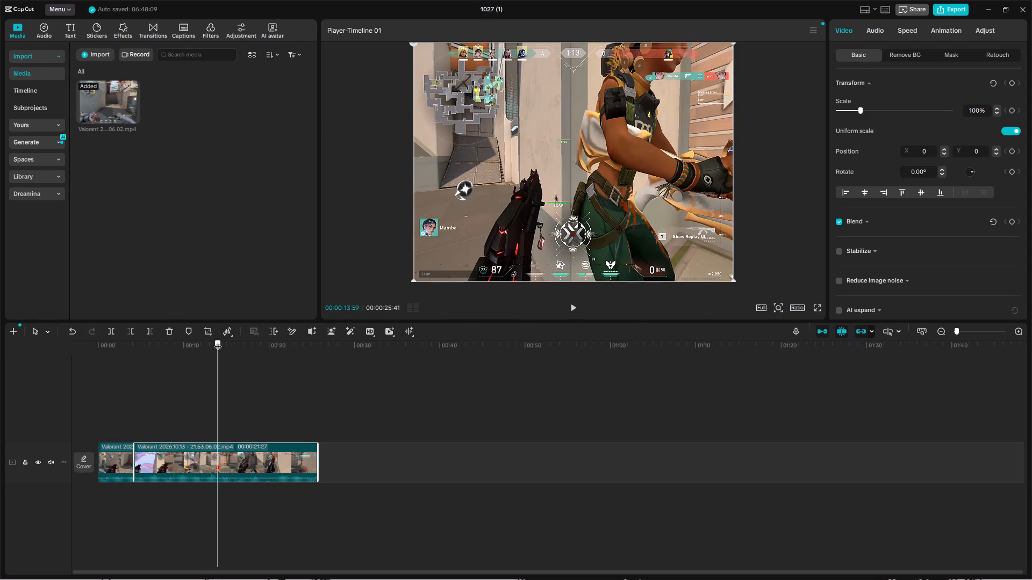
{"action": "left_click", "coordinate": [574, 311]}
{"action": "left_click", "coordinate": [574, 311]}
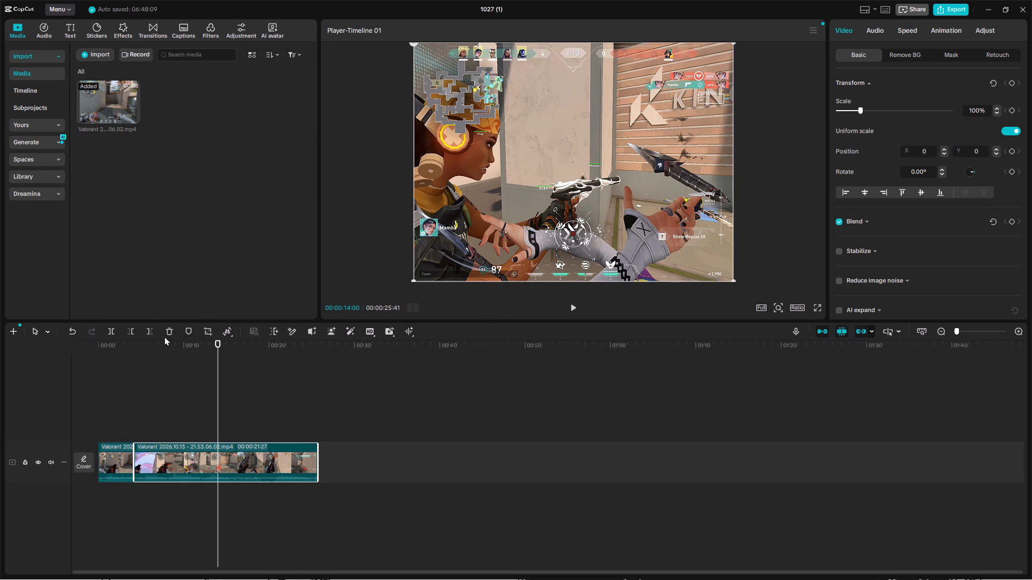
{"action": "left_click", "coordinate": [109, 331]}
Review the third segment up to the final kill and trim away its beginning up to timeline position 00:00:20:17.
{"action": "left_click", "coordinate": [574, 308]}
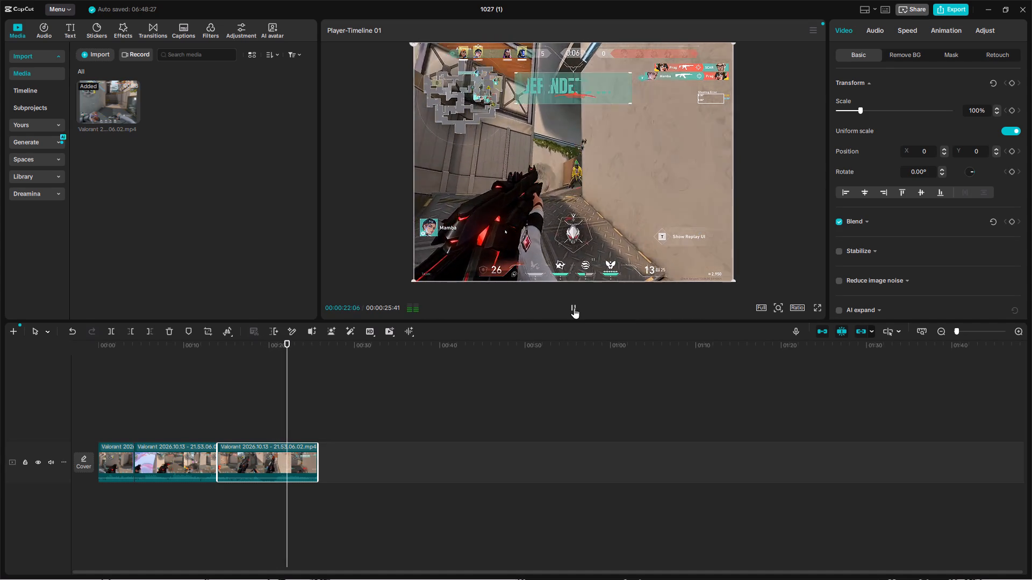
{"action": "left_click", "coordinate": [574, 308]}
{"action": "left_click_drag", "start_coordinate": [293, 343], "coordinate": [275, 344]}
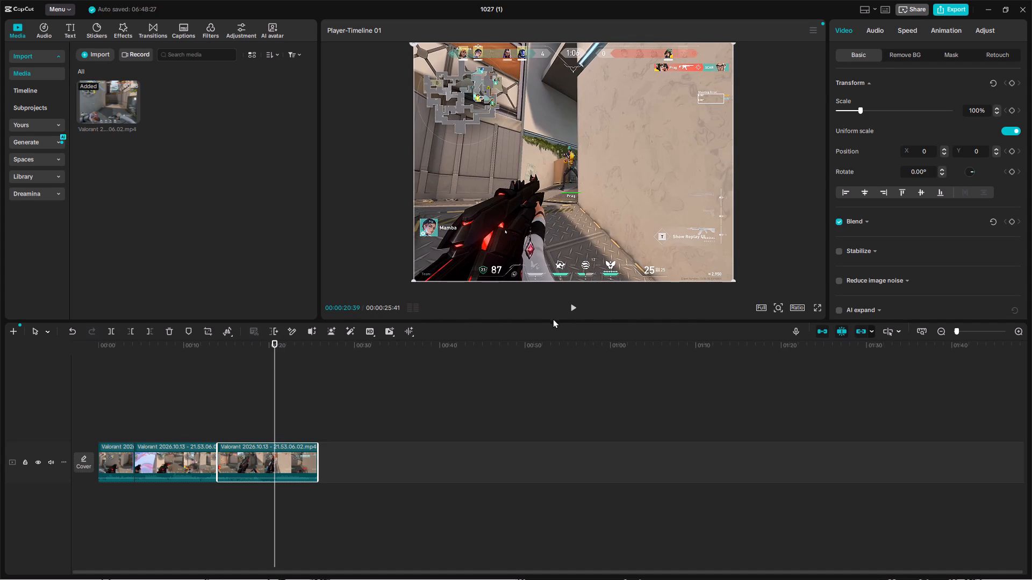
{"action": "left_click", "coordinate": [570, 308]}
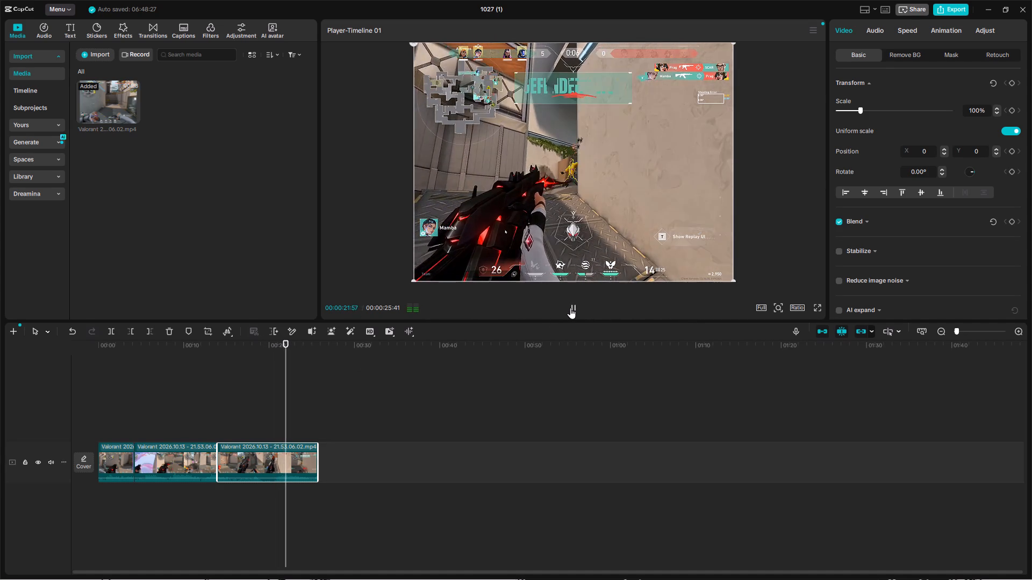
{"action": "left_click", "coordinate": [570, 308]}
{"action": "left_click_drag", "start_coordinate": [286, 341], "coordinate": [250, 343]}
{"action": "left_click", "coordinate": [575, 305]}
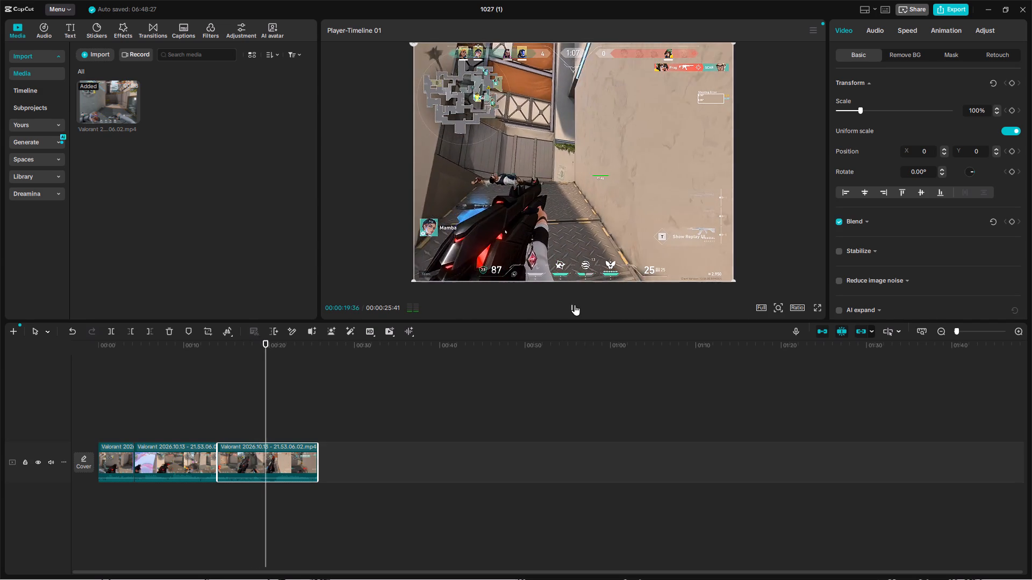
{"action": "left_click", "coordinate": [575, 305]}
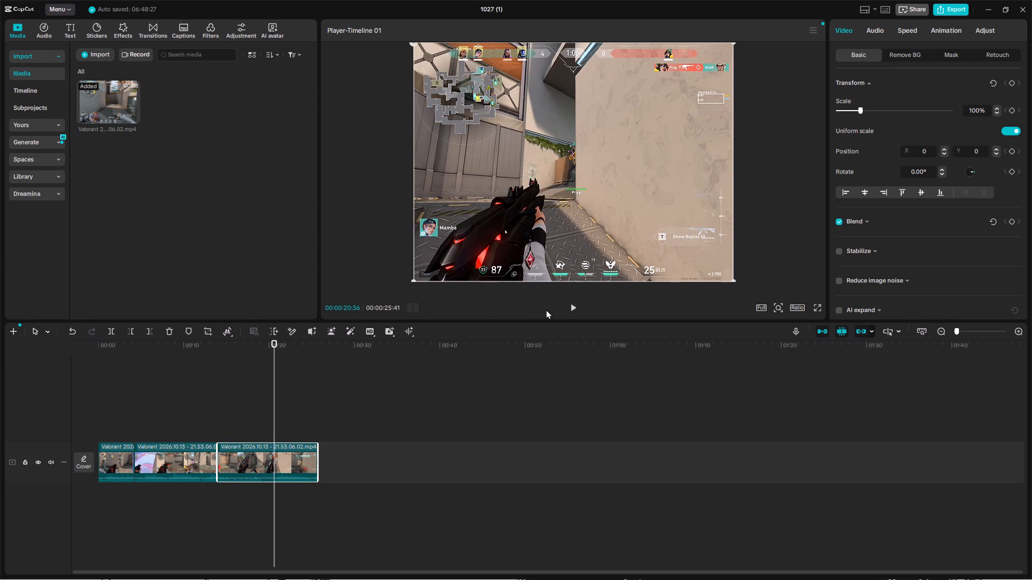
{"action": "left_click", "coordinate": [272, 344]}
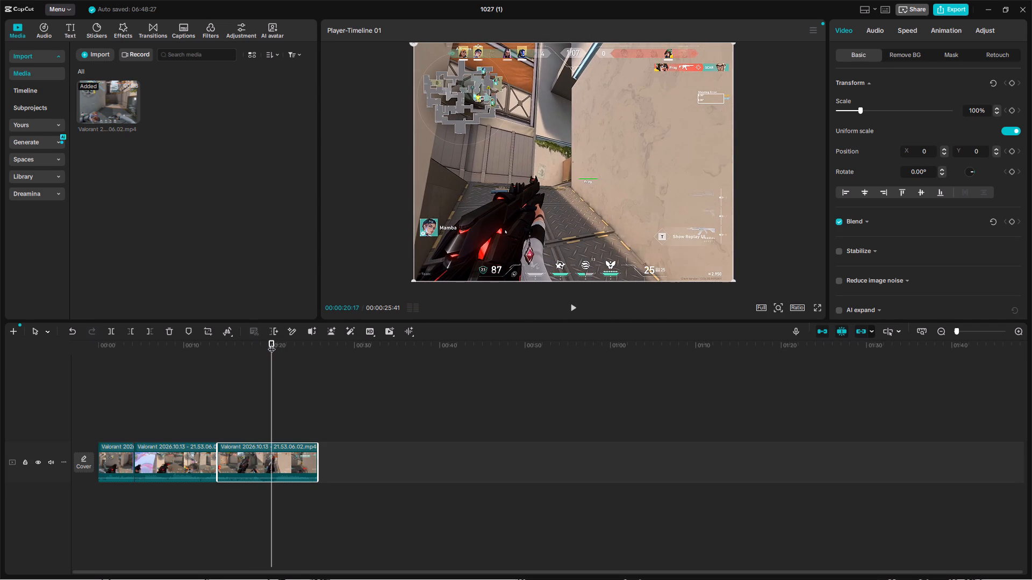
{"action": "left_click", "coordinate": [132, 335]}
Replay the last segment to find where the final kill ends and trim away everything after 00:00:16:26.
{"action": "left_click", "coordinate": [576, 307]}
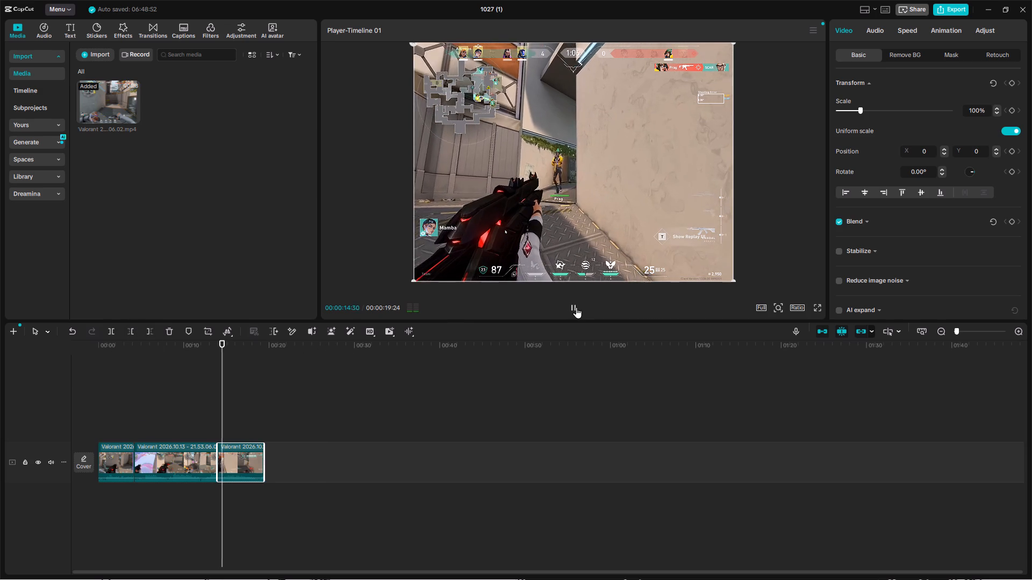
{"action": "left_click", "coordinate": [576, 307]}
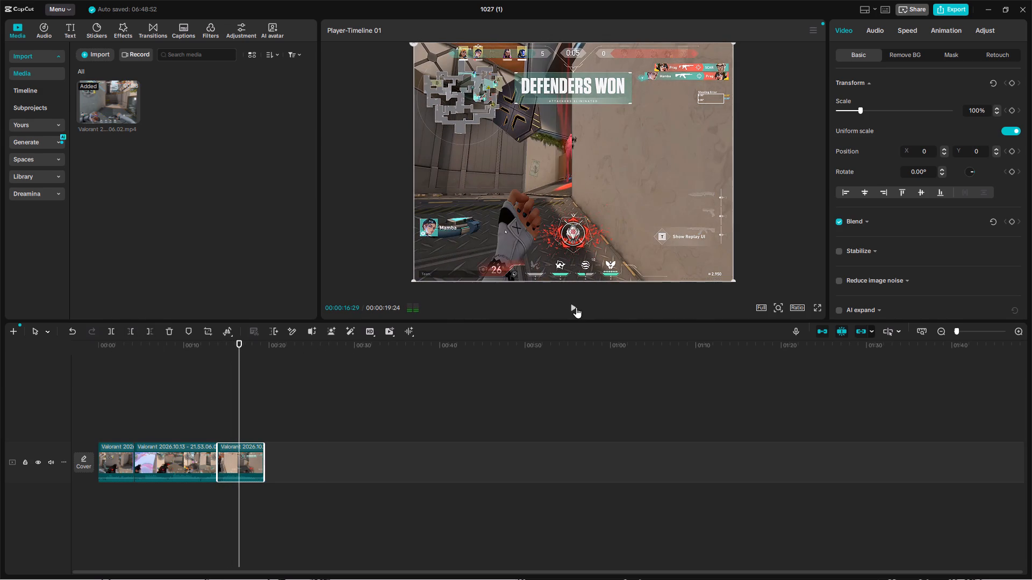
{"action": "left_click_drag", "start_coordinate": [239, 344], "coordinate": [228, 346]}
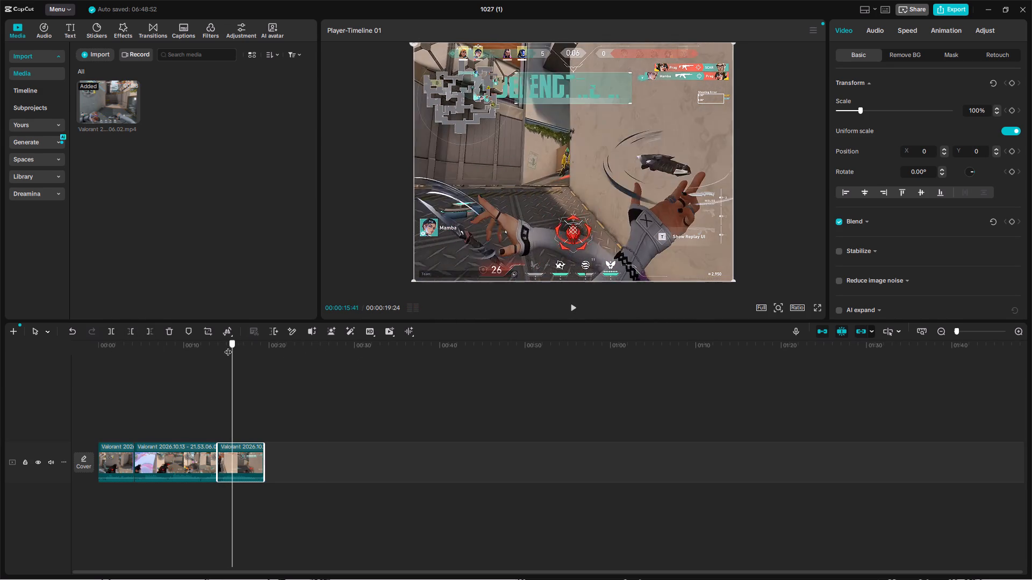
{"action": "left_click_drag", "start_coordinate": [228, 346], "coordinate": [225, 346]}
{"action": "left_click", "coordinate": [572, 307]}
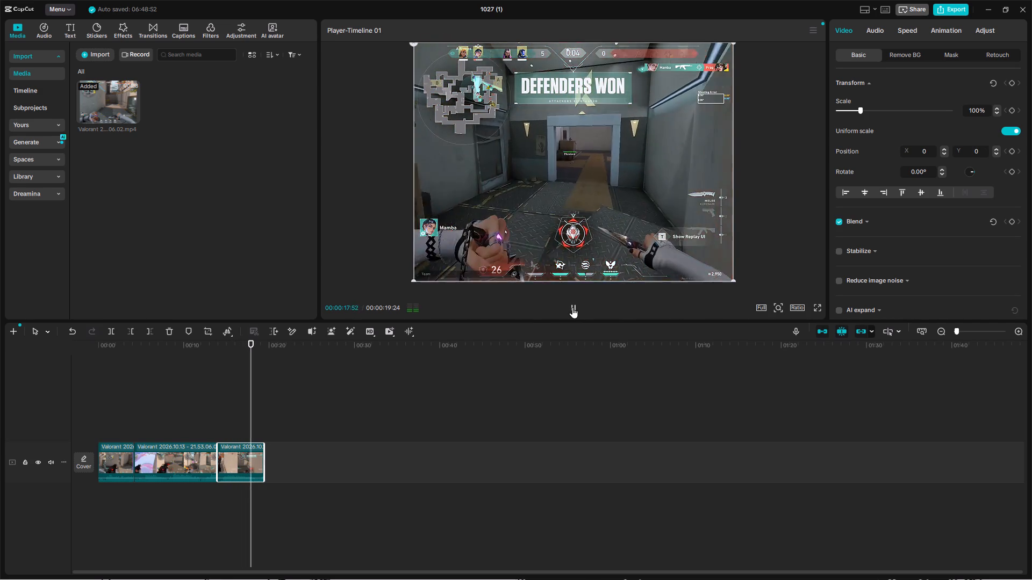
{"action": "left_click", "coordinate": [572, 307]}
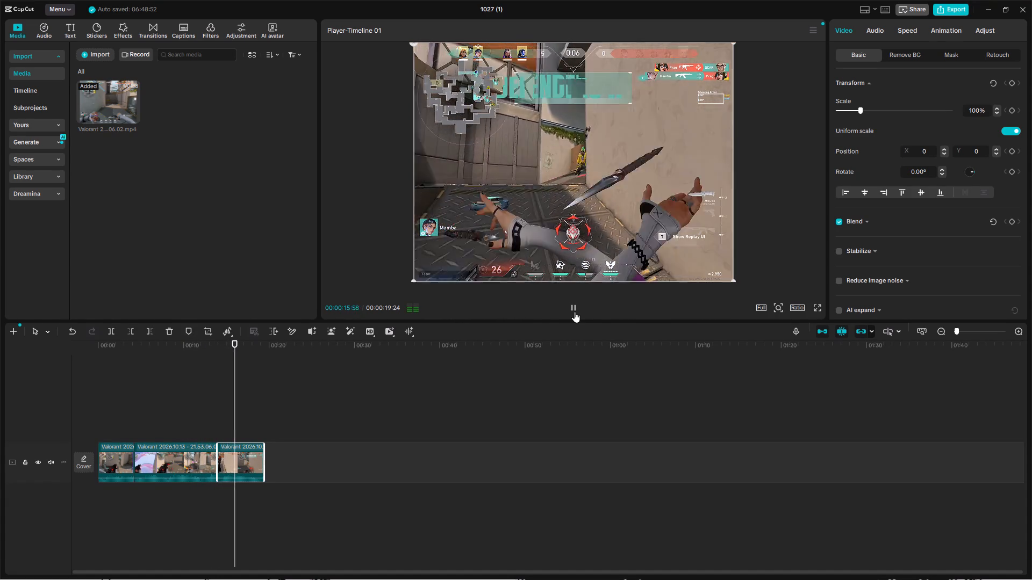
{"action": "left_click", "coordinate": [575, 311]}
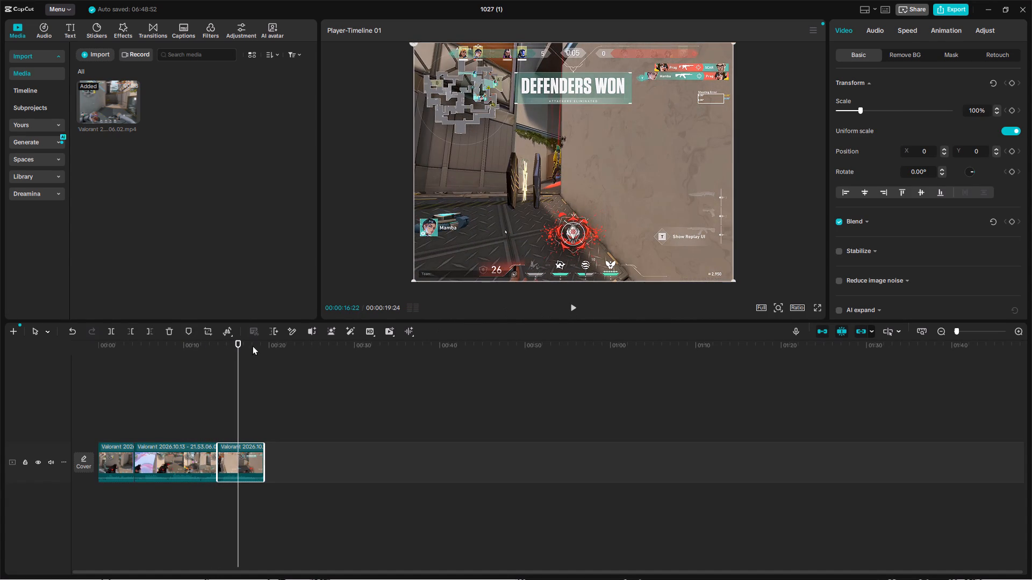
{"action": "left_click_drag", "start_coordinate": [239, 343], "coordinate": [233, 344]}
{"action": "left_click", "coordinate": [579, 310]}
{"action": "left_click", "coordinate": [579, 310]}
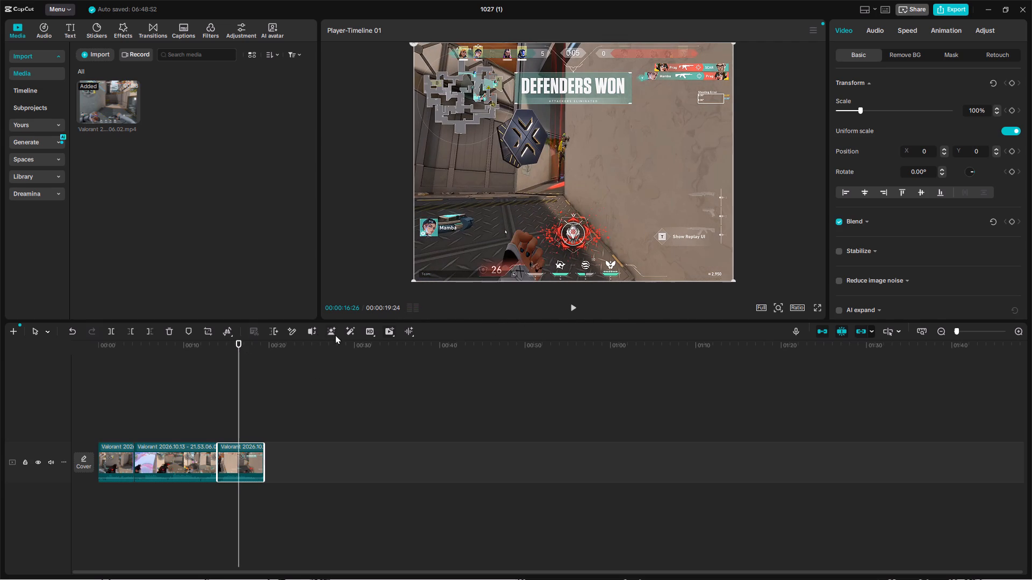
{"action": "left_click", "coordinate": [153, 332]}
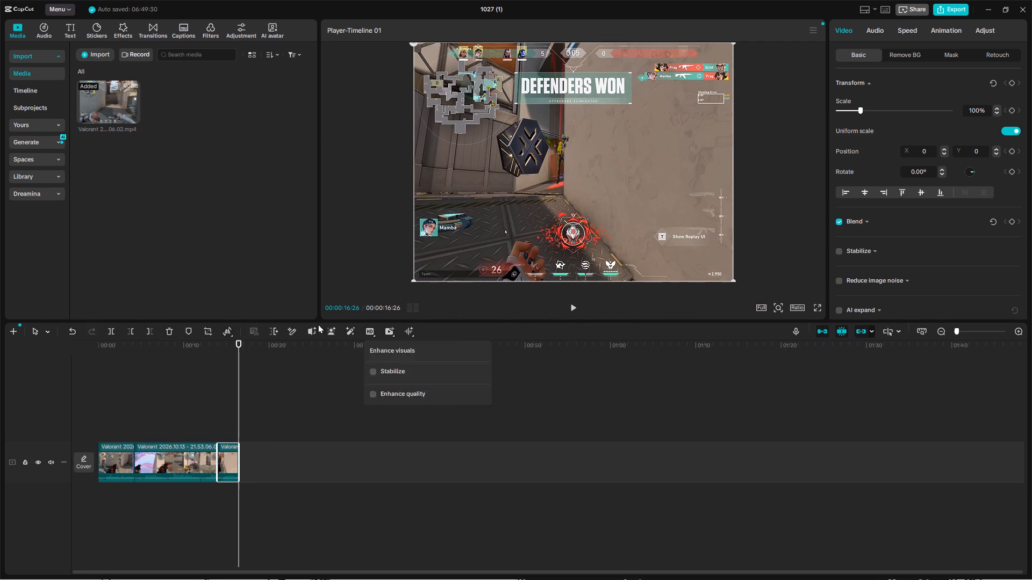
Play the finished edit from the beginning and export it as a 1080P, 60fps mp4.
{"action": "left_click_drag", "start_coordinate": [237, 340], "coordinate": [49, 374]}
{"action": "left_click", "coordinate": [568, 311]}
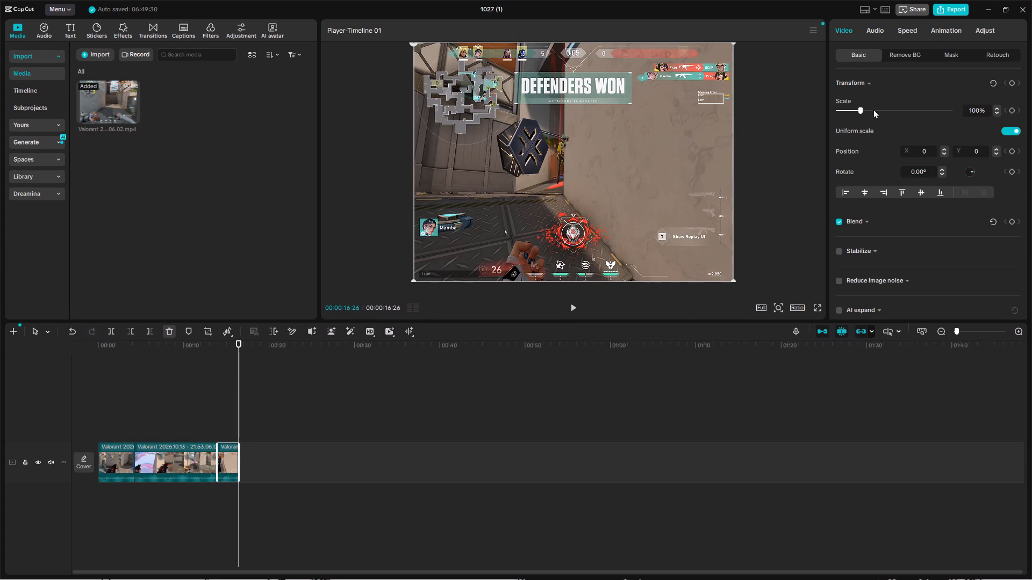
{"action": "left_click", "coordinate": [945, 11]}
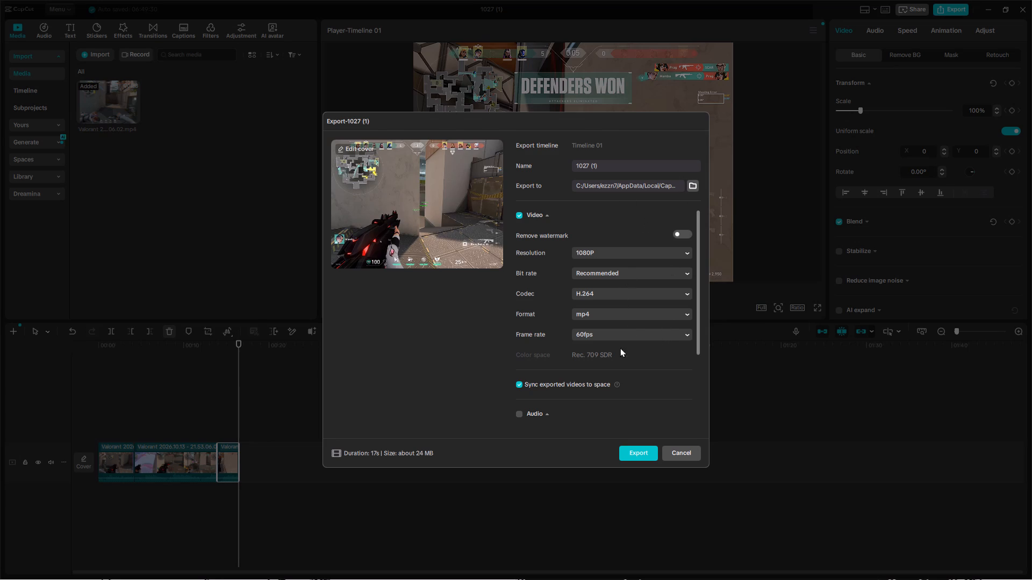
{"action": "left_click", "coordinate": [645, 453]}
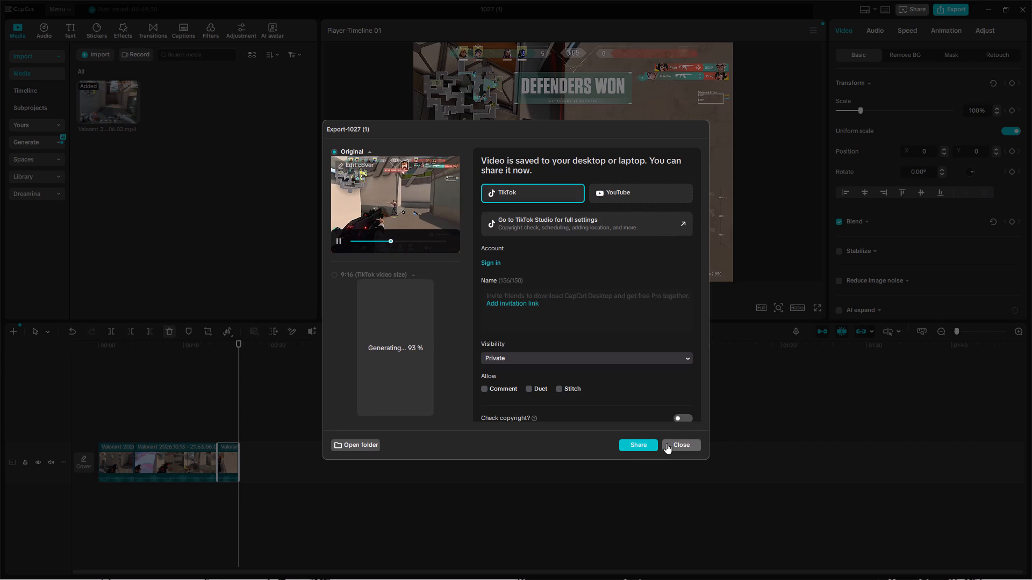
{"action": "left_click", "coordinate": [690, 444]}
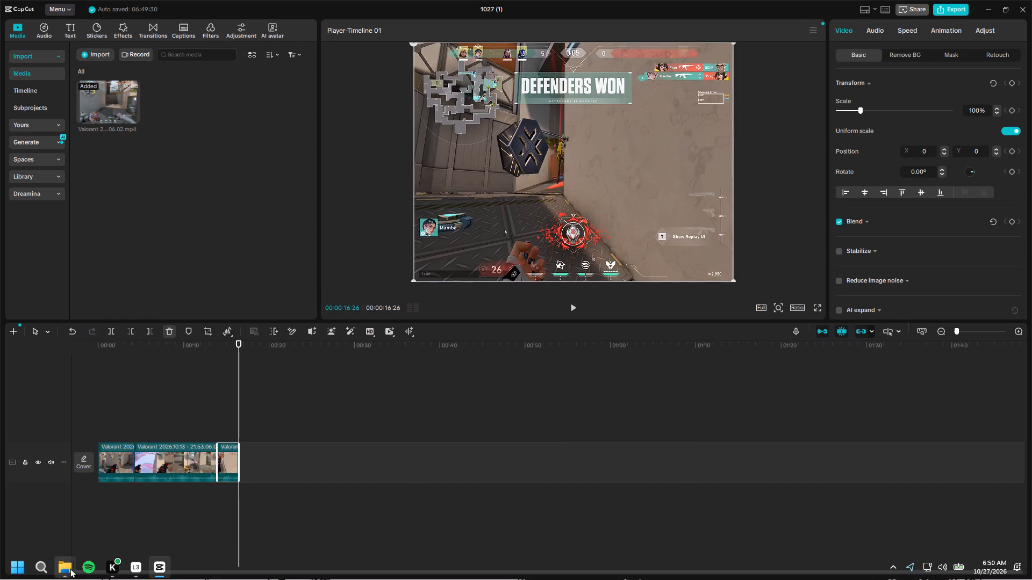
Check the exported clips in CapCut's Videos folder in File Explorer.
{"action": "left_click", "coordinate": [130, 526]}
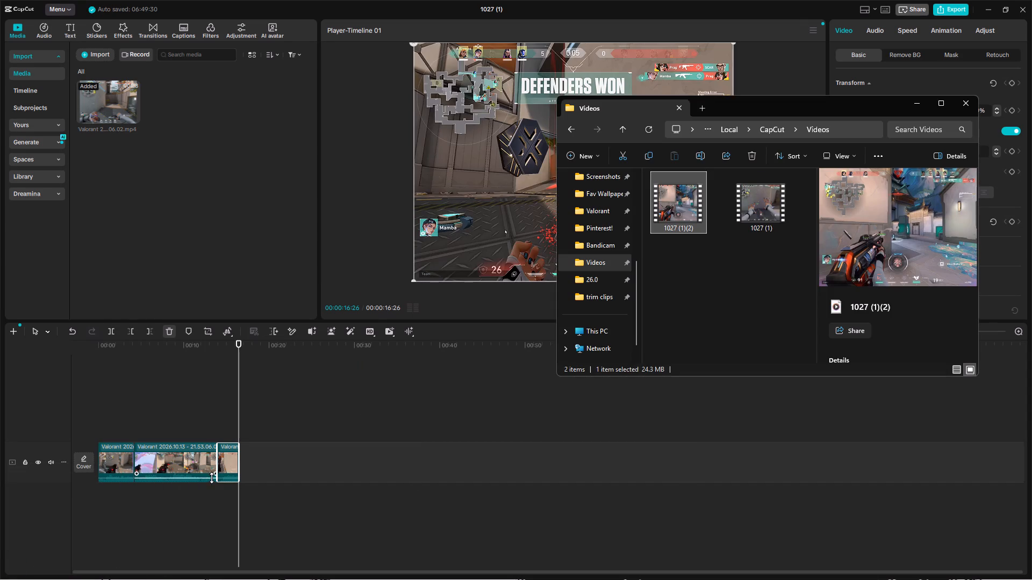
{"action": "left_click", "coordinate": [731, 222]}
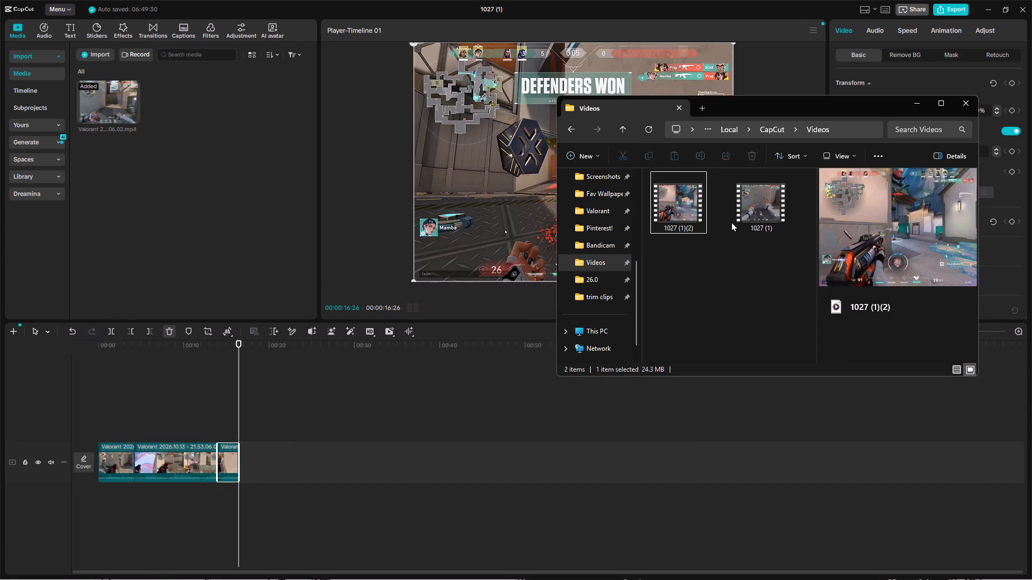
{"action": "left_click", "coordinate": [747, 222]}
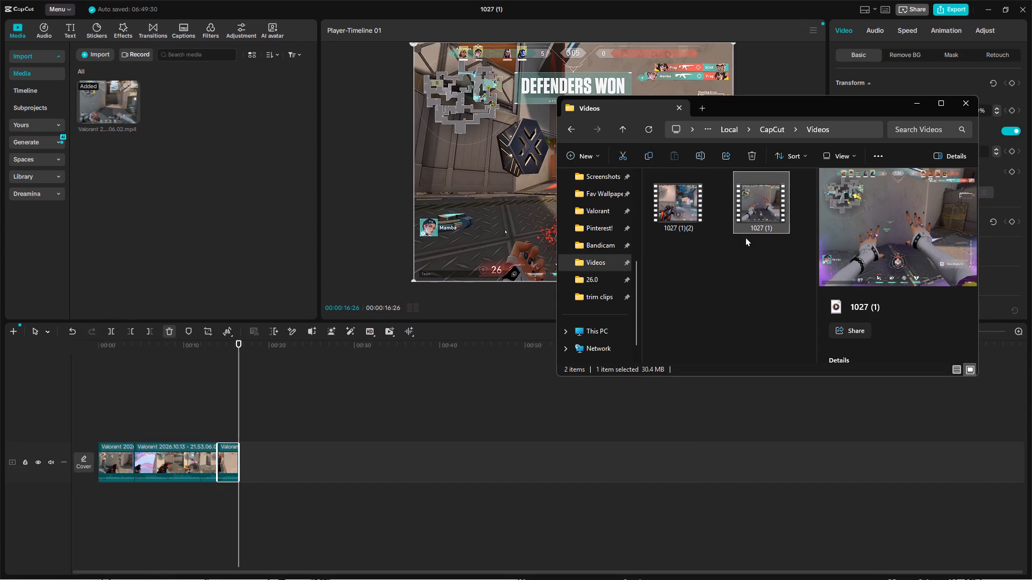
{"action": "left_click", "coordinate": [924, 106]}
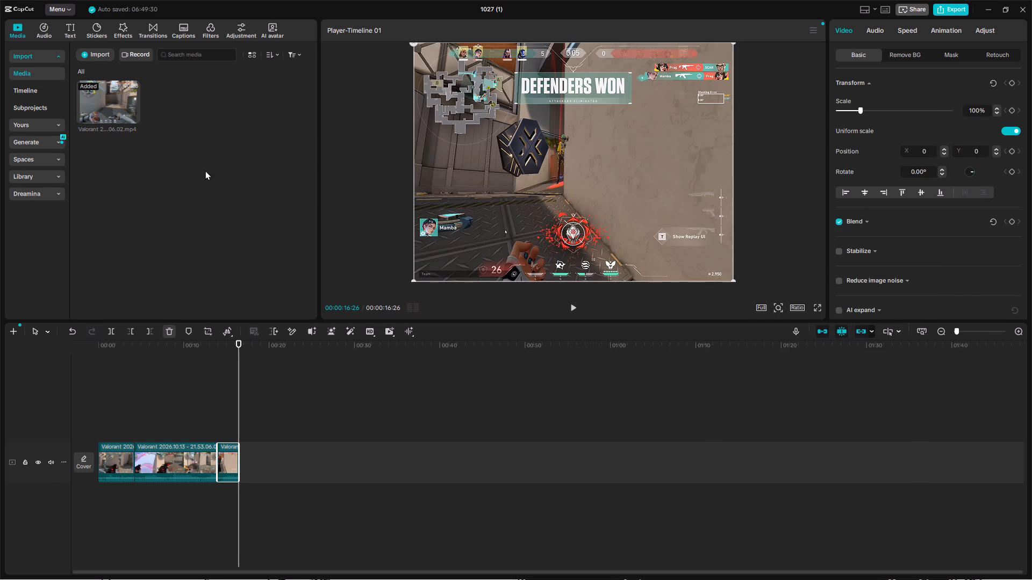
Delete the finished Valorant recording from the project's media, clearing it from the timeline.
{"action": "right_click", "coordinate": [120, 106]}
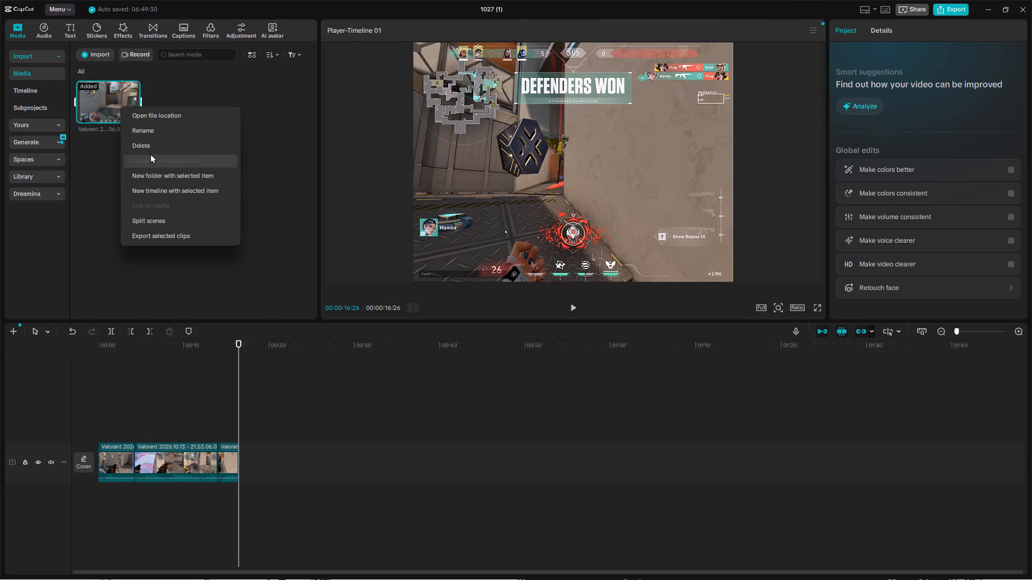
{"action": "left_click", "coordinate": [148, 144]}
{"action": "left_click", "coordinate": [468, 335]}
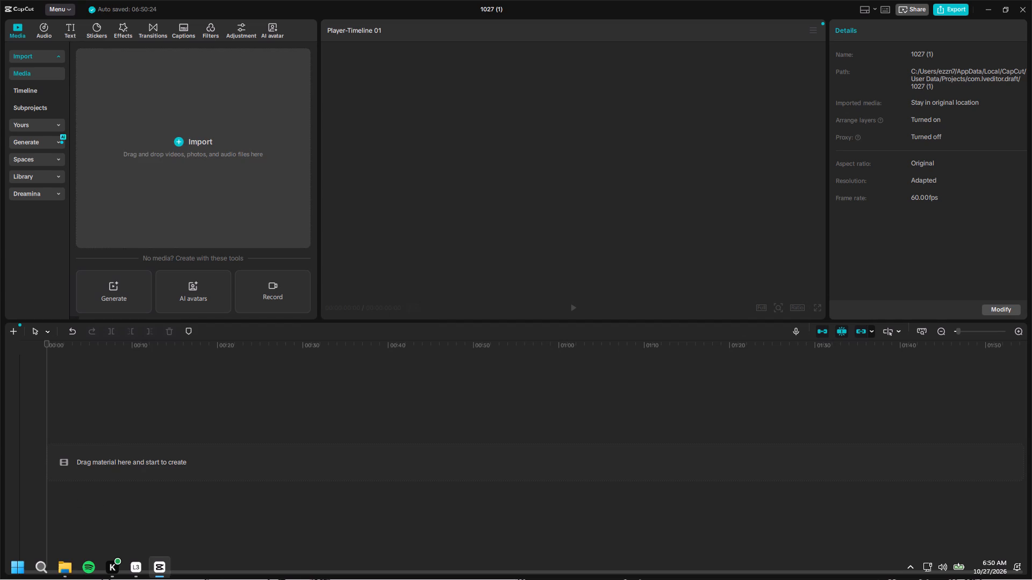
Bring the recording Valorant 2026.10.13 - 21.56.04.03 from File Explorer's Valorant folder onto the empty CapCut timeline.
{"action": "left_click", "coordinate": [60, 528]}
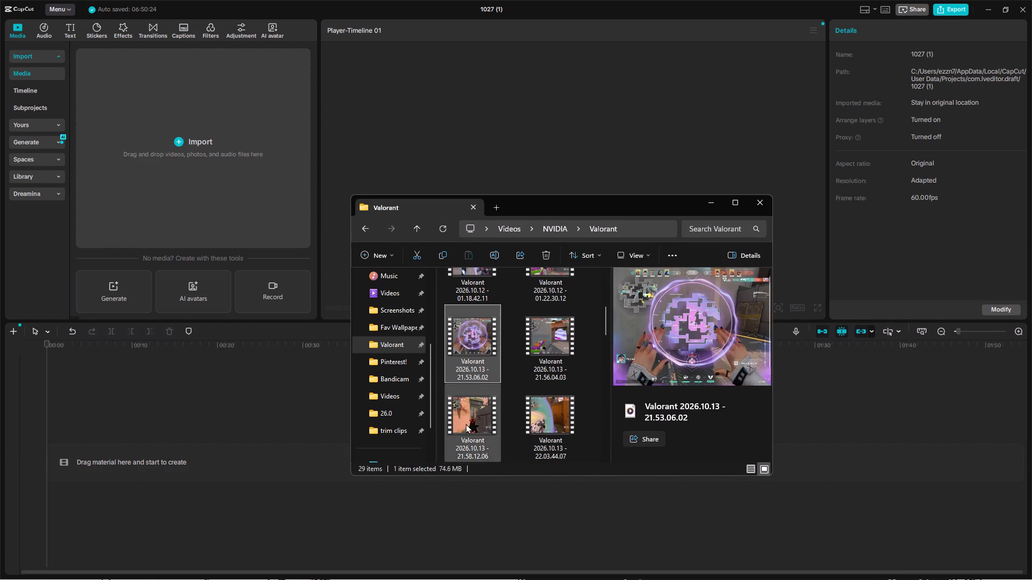
{"action": "left_click", "coordinate": [558, 359]}
{"action": "left_click_drag", "start_coordinate": [558, 350], "coordinate": [223, 303]}
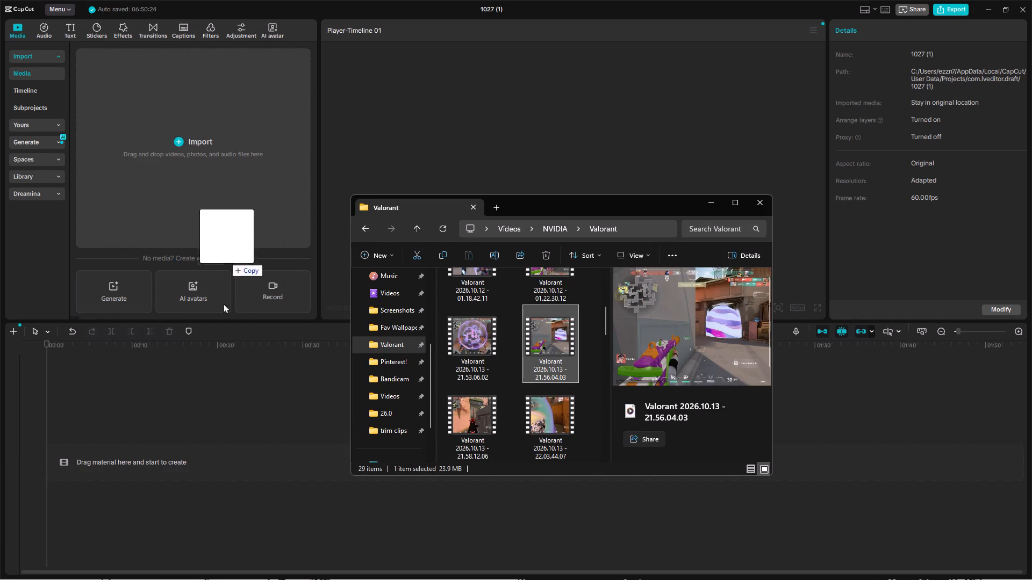
{"action": "left_click_drag", "start_coordinate": [223, 303], "coordinate": [74, 468]}
Preview the new clip to find the lead-in to its first kill and trim away everything before 00:00:04:41.
{"action": "left_click", "coordinate": [572, 301]}
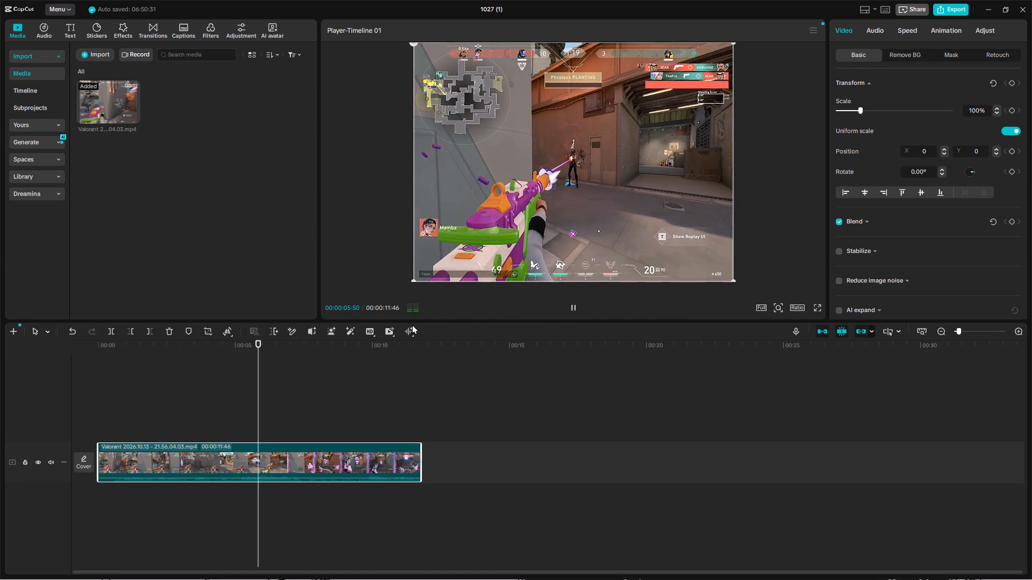
{"action": "left_click_drag", "start_coordinate": [277, 342], "coordinate": [332, 361]}
{"action": "left_click", "coordinate": [380, 370]}
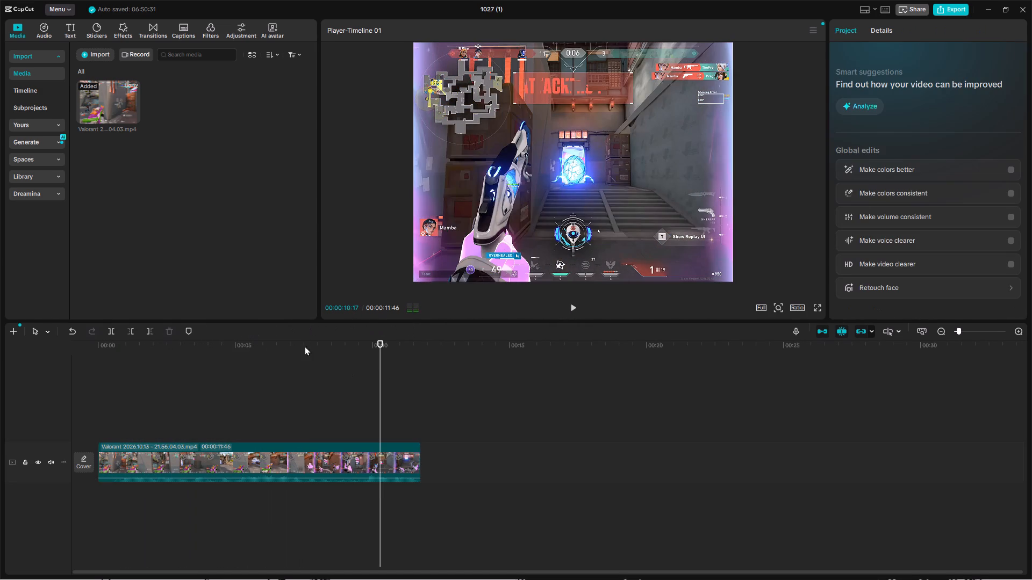
{"action": "left_click_drag", "start_coordinate": [384, 344], "coordinate": [246, 355]}
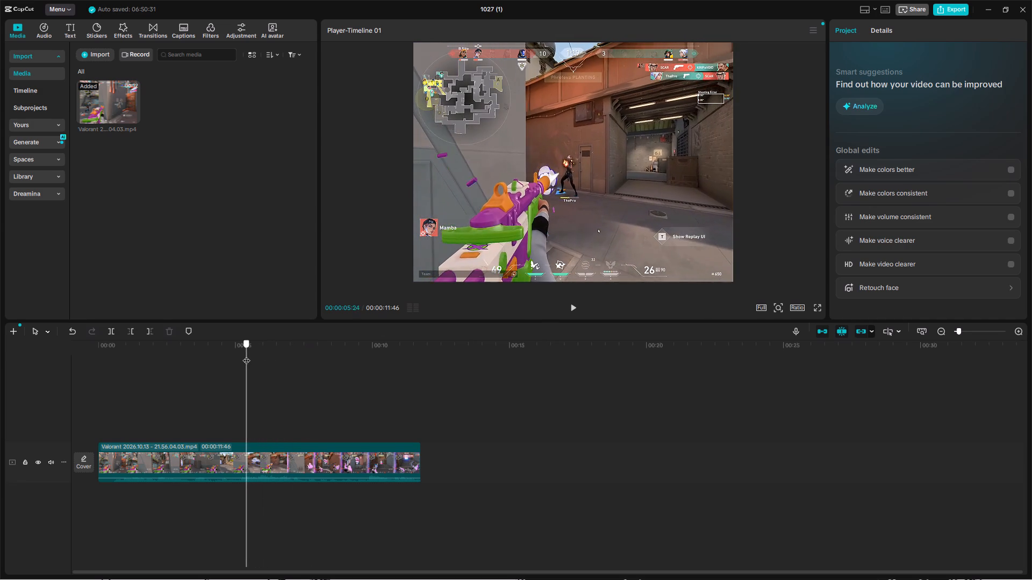
{"action": "left_click_drag", "start_coordinate": [246, 355], "coordinate": [227, 354]}
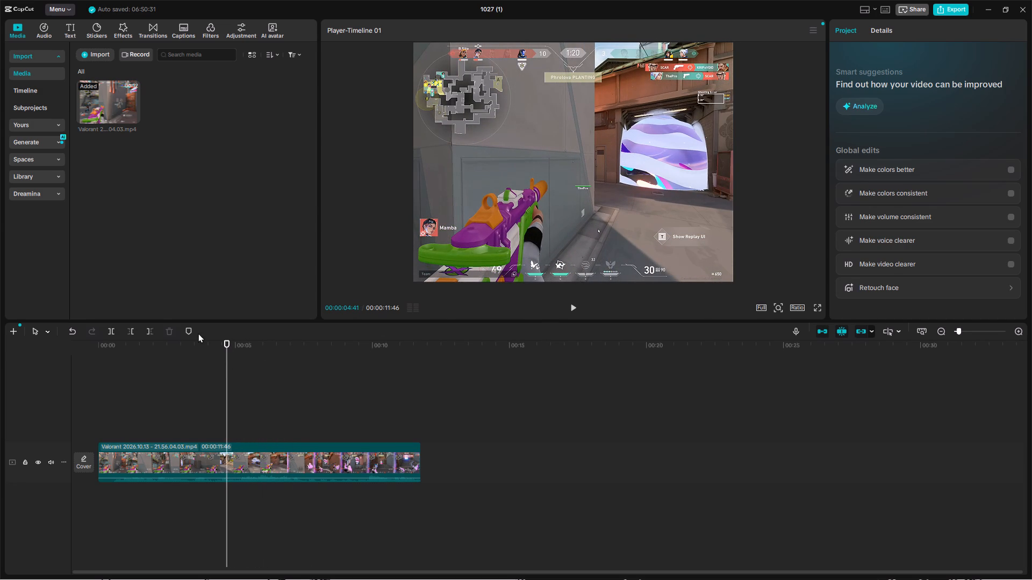
{"action": "left_click", "coordinate": [130, 328]}
Play the clip past the round win and trim away everything after 00:00:06:01.
{"action": "left_click", "coordinate": [571, 306]}
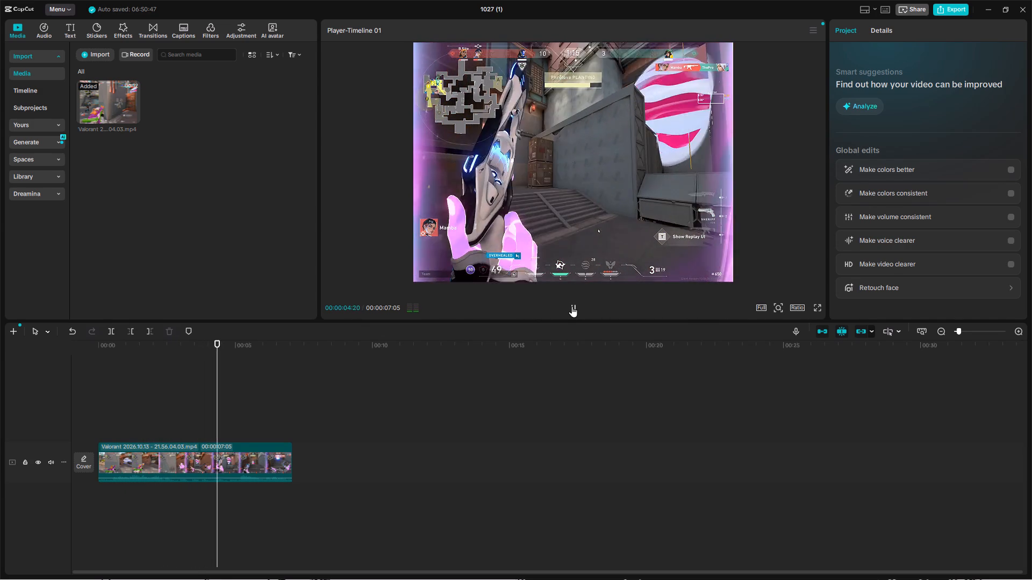
{"action": "left_click", "coordinate": [572, 306]}
{"action": "double_click", "coordinate": [572, 306]}
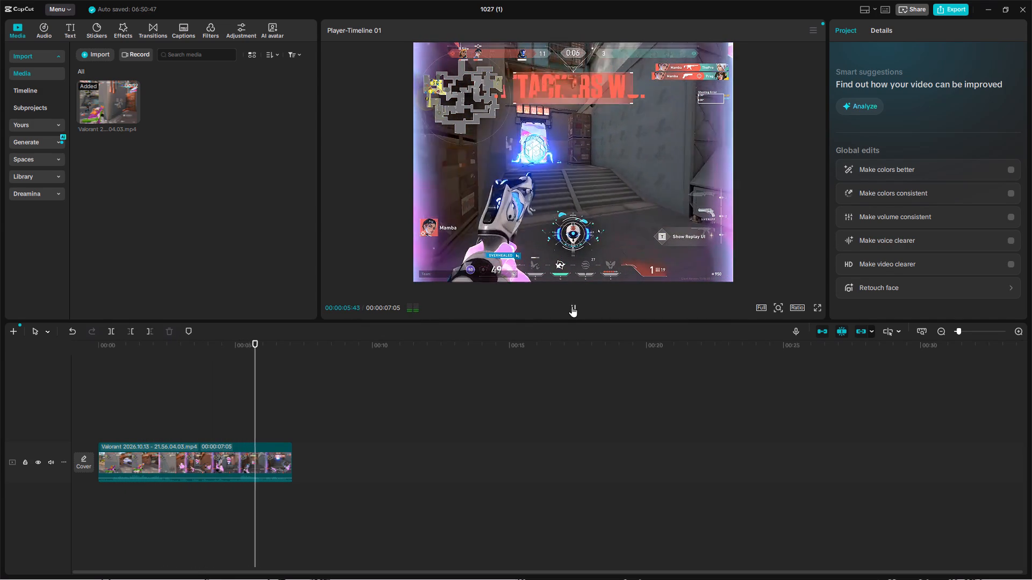
{"action": "left_click", "coordinate": [146, 329]}
Replay the trimmed clip from the start and recheck its closing seconds.
{"action": "left_click_drag", "start_coordinate": [261, 342], "coordinate": [117, 361]}
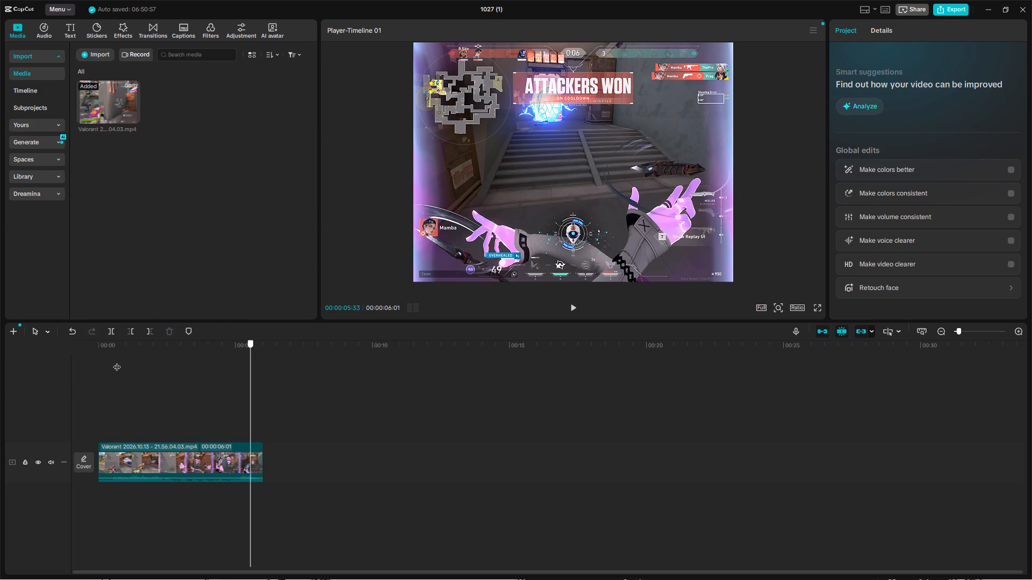
{"action": "left_click_drag", "start_coordinate": [117, 361], "coordinate": [68, 376]}
{"action": "left_click", "coordinate": [574, 307]}
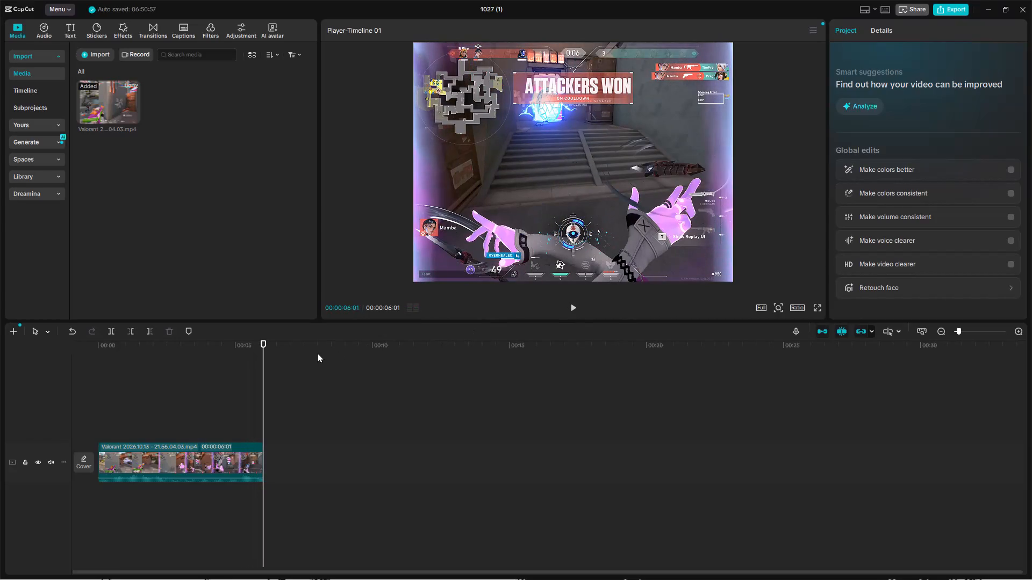
{"action": "left_click_drag", "start_coordinate": [263, 340], "coordinate": [260, 340]}
{"action": "left_click_drag", "start_coordinate": [260, 340], "coordinate": [240, 342]}
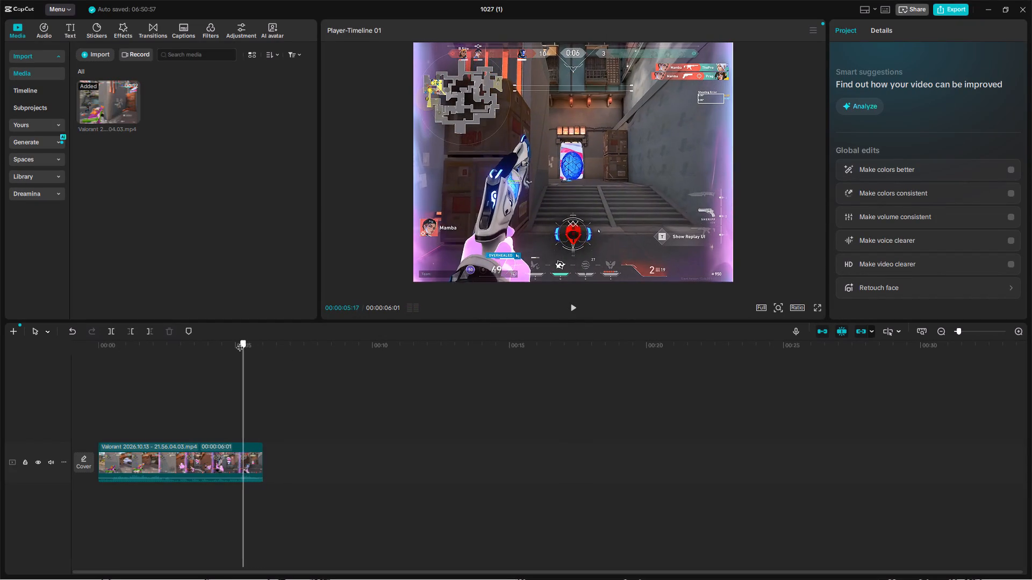
{"action": "left_click_drag", "start_coordinate": [240, 342], "coordinate": [226, 344]}
{"action": "left_click", "coordinate": [571, 313]}
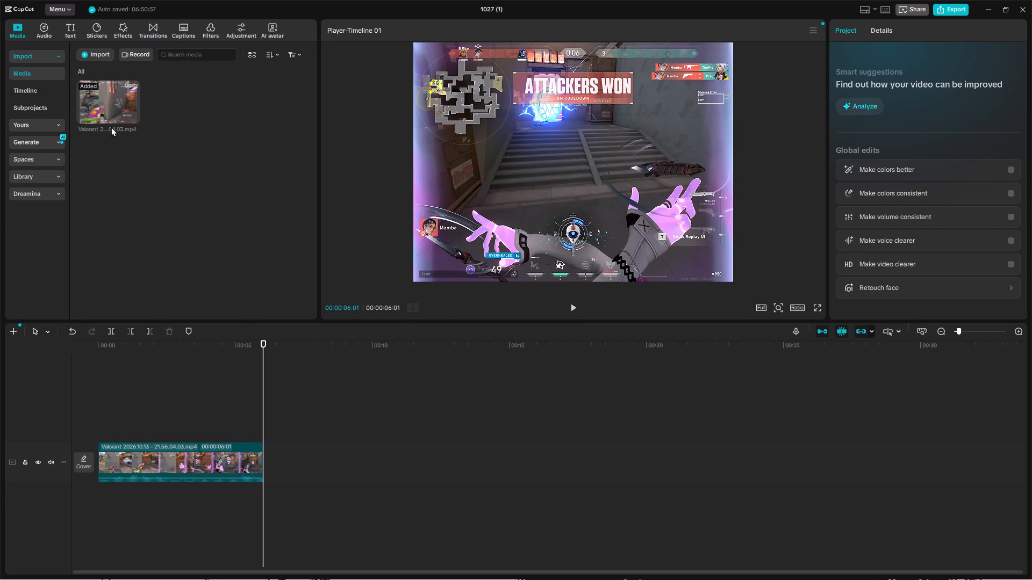
Export the trimmed edit as 1027 (1)(1) in 1080P mp4 at 60fps, without sharing it.
{"action": "left_click", "coordinate": [944, 6]}
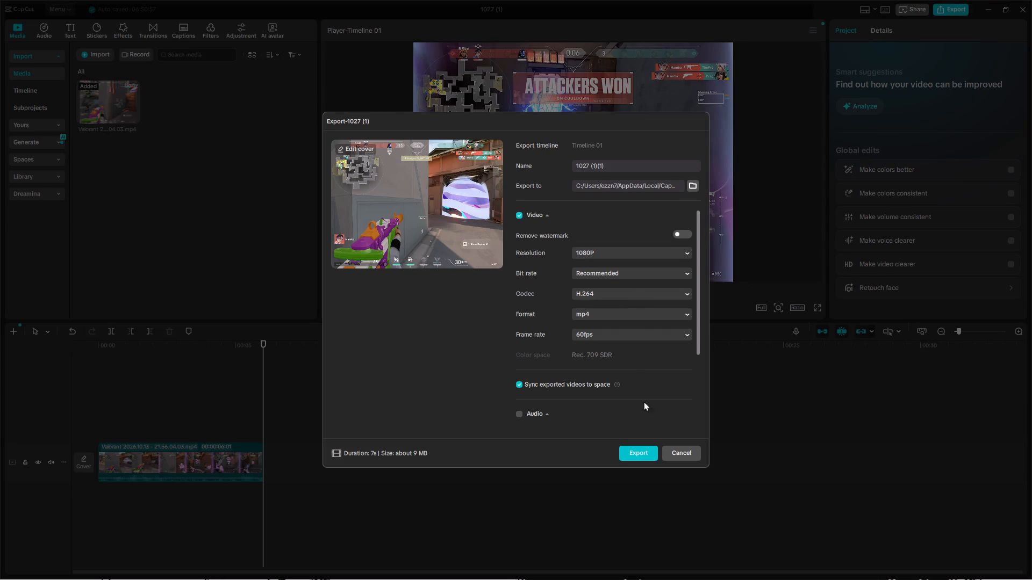
{"action": "left_click", "coordinate": [646, 452]}
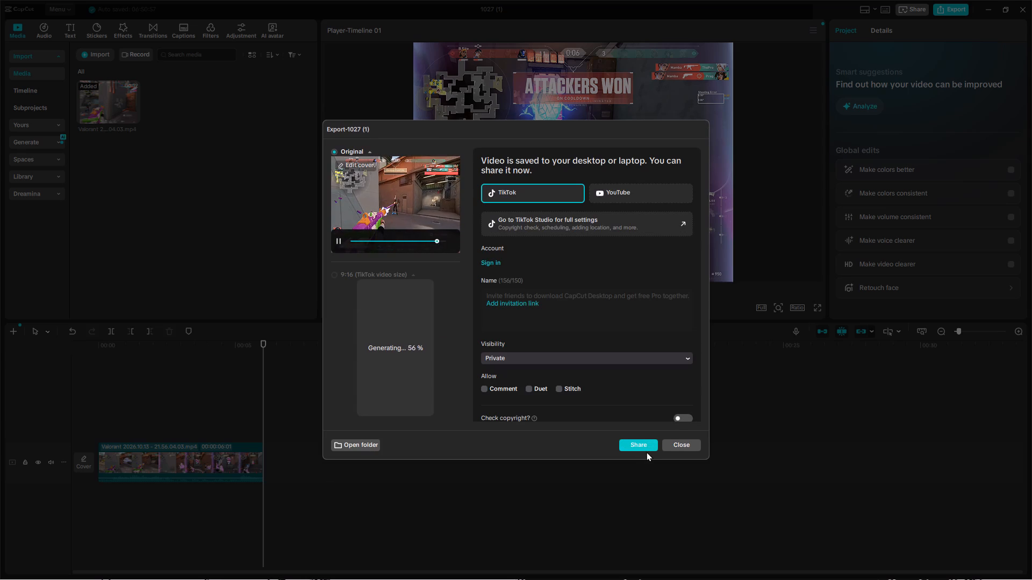
{"action": "left_click", "coordinate": [695, 448]}
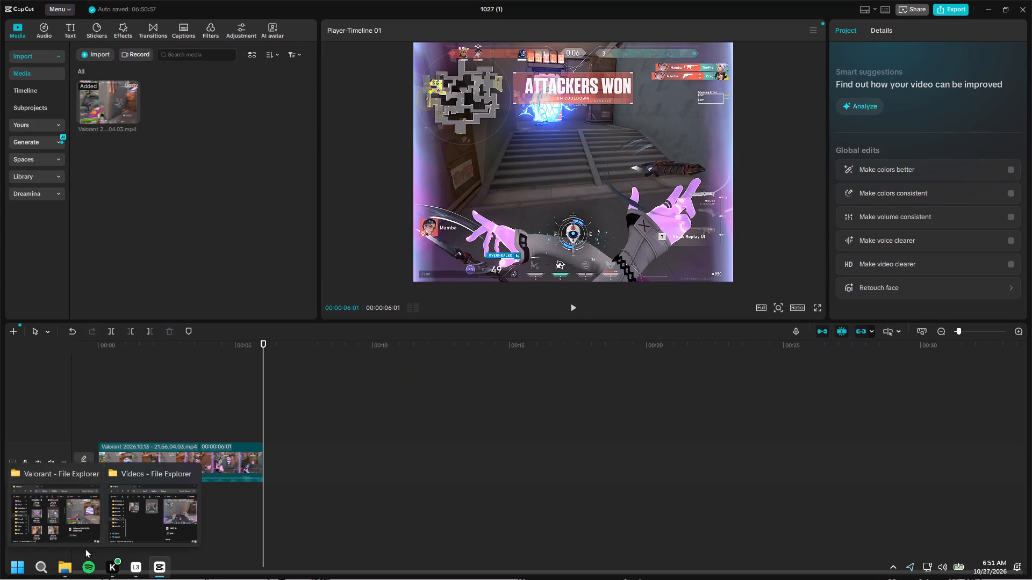
Check the exported clips in the Videos folder in File Explorer and return to CapCut.
{"action": "left_click", "coordinate": [131, 527]}
{"action": "left_click", "coordinate": [562, 484]}
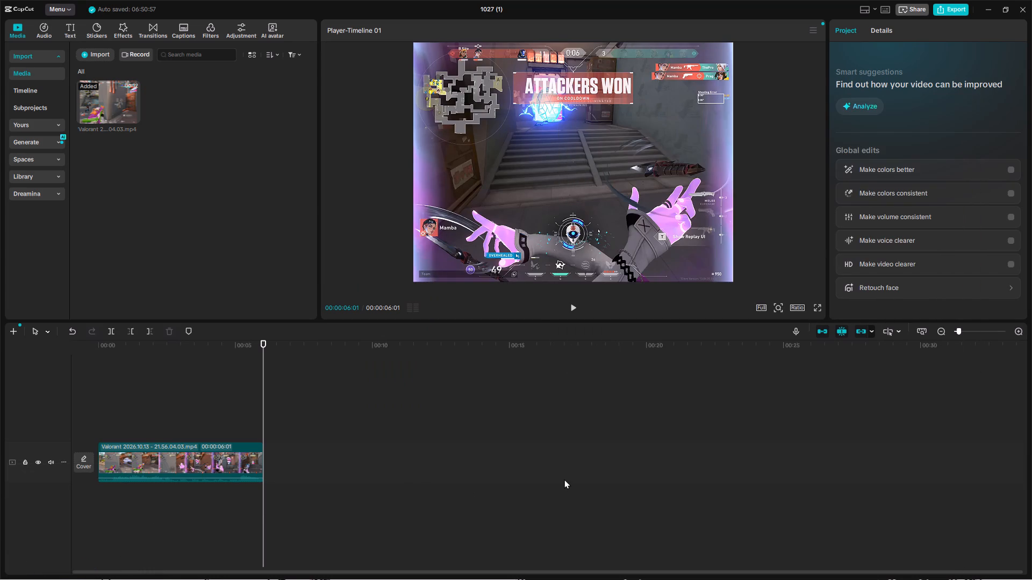
Delete the finished Valorant recording from the project's media, clearing it from the timeline.
{"action": "right_click", "coordinate": [89, 90]}
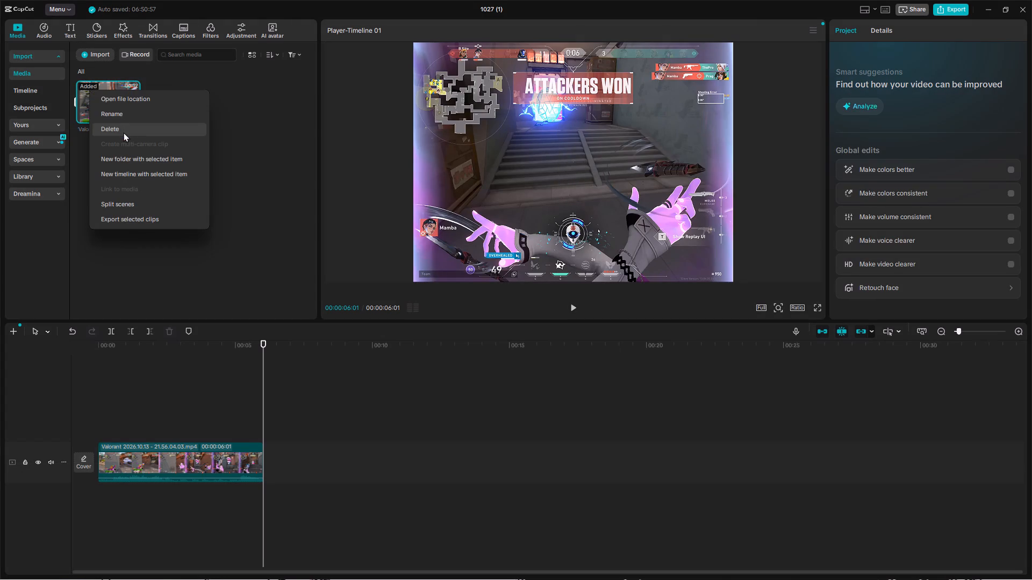
{"action": "left_click", "coordinate": [124, 134]}
{"action": "left_click", "coordinate": [504, 332]}
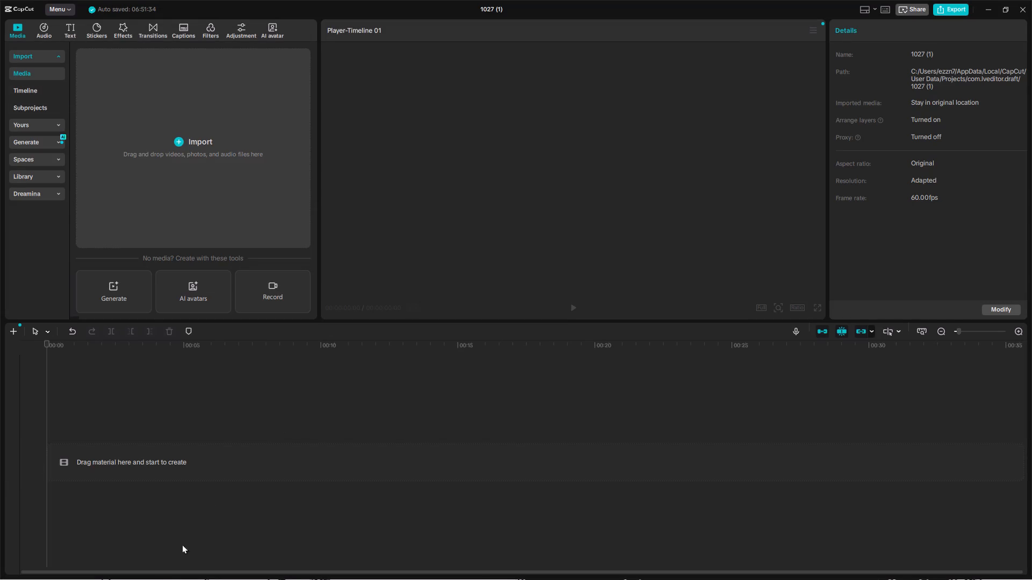
Bring the recording Valorant 2026.10.13 - 21.58.12.06 from File Explorer's Valorant folder onto the empty CapCut timeline.
{"action": "left_click", "coordinate": [60, 519]}
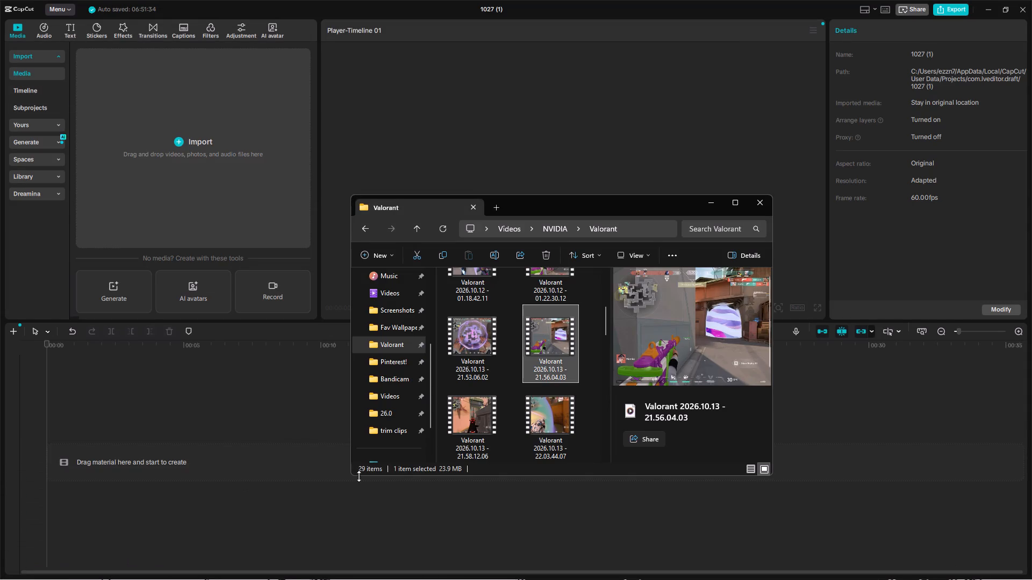
{"action": "left_click_drag", "start_coordinate": [481, 426], "coordinate": [310, 463]}
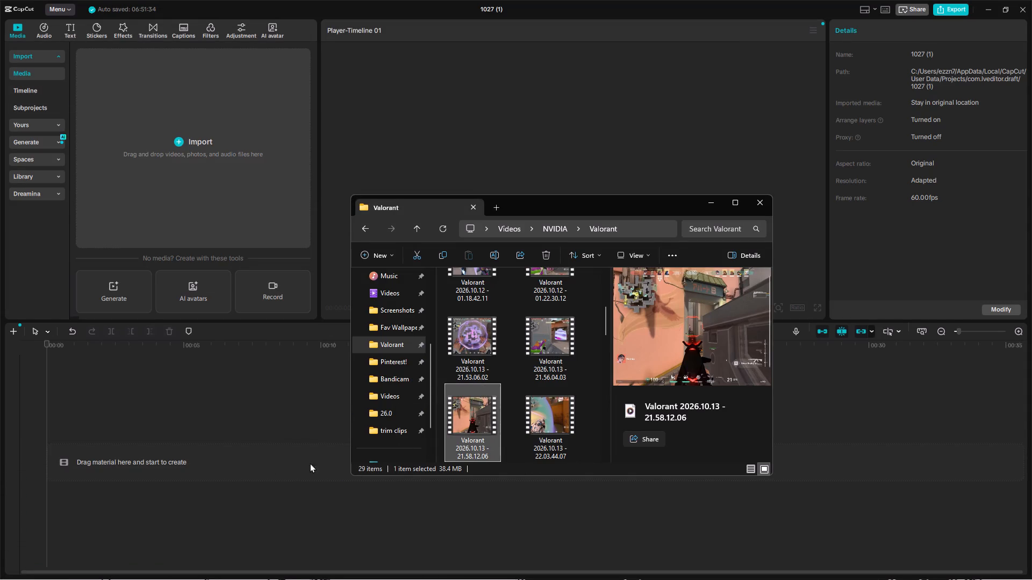
{"action": "left_click_drag", "start_coordinate": [310, 463], "coordinate": [83, 471]}
Preview the new clip to find the lead-in to its first kill and trim away everything before 00:00:03:50.
{"action": "left_click", "coordinate": [572, 301]}
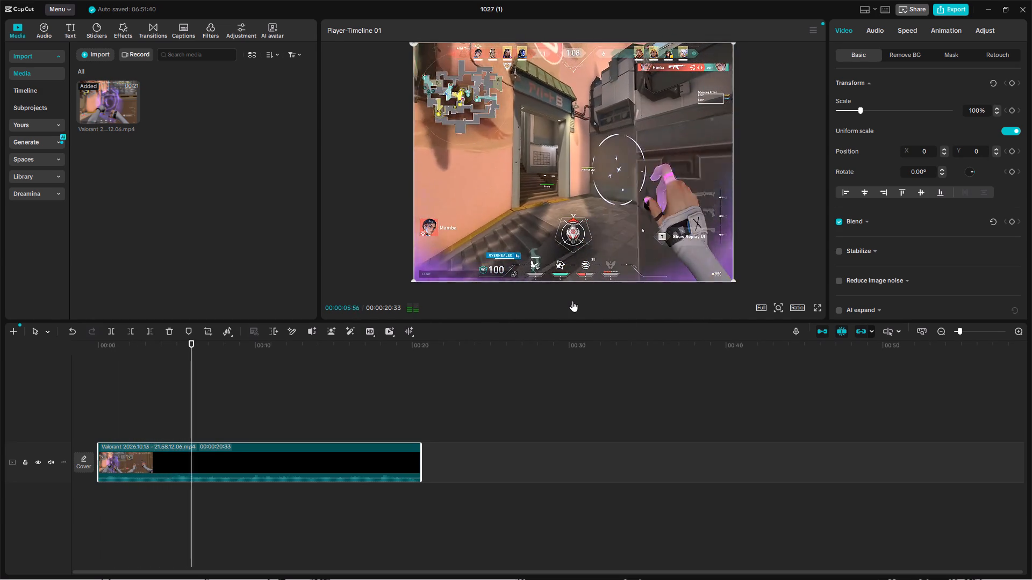
{"action": "left_click_drag", "start_coordinate": [206, 343], "coordinate": [142, 353]}
{"action": "left_click", "coordinate": [575, 305]}
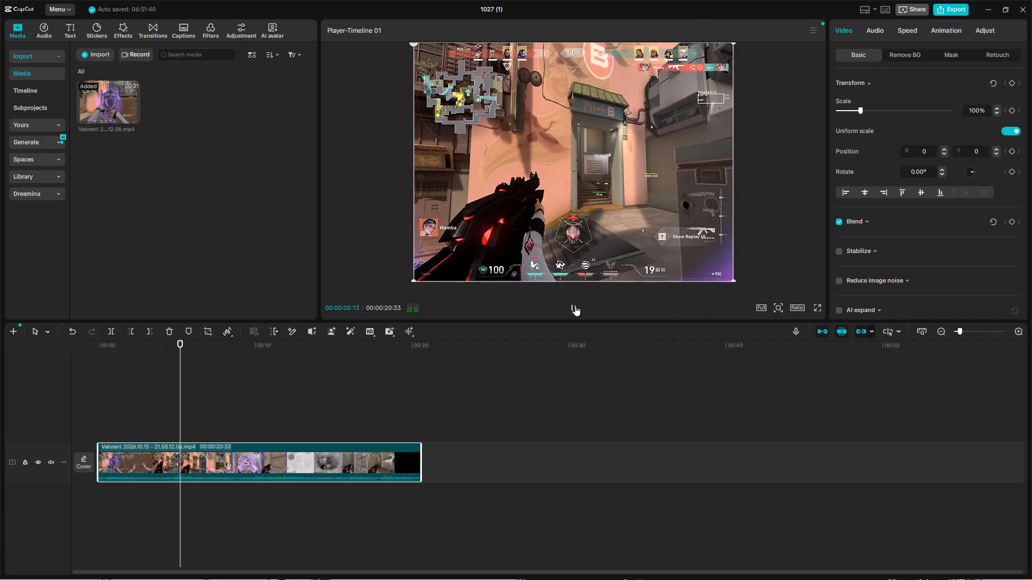
{"action": "left_click_drag", "start_coordinate": [193, 344], "coordinate": [92, 355]}
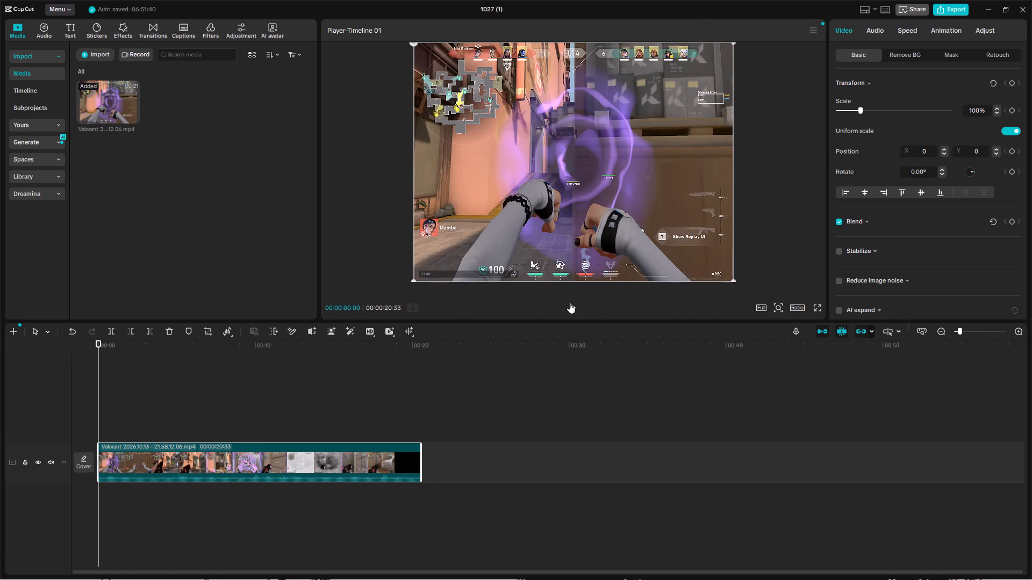
{"action": "left_click", "coordinate": [570, 302]}
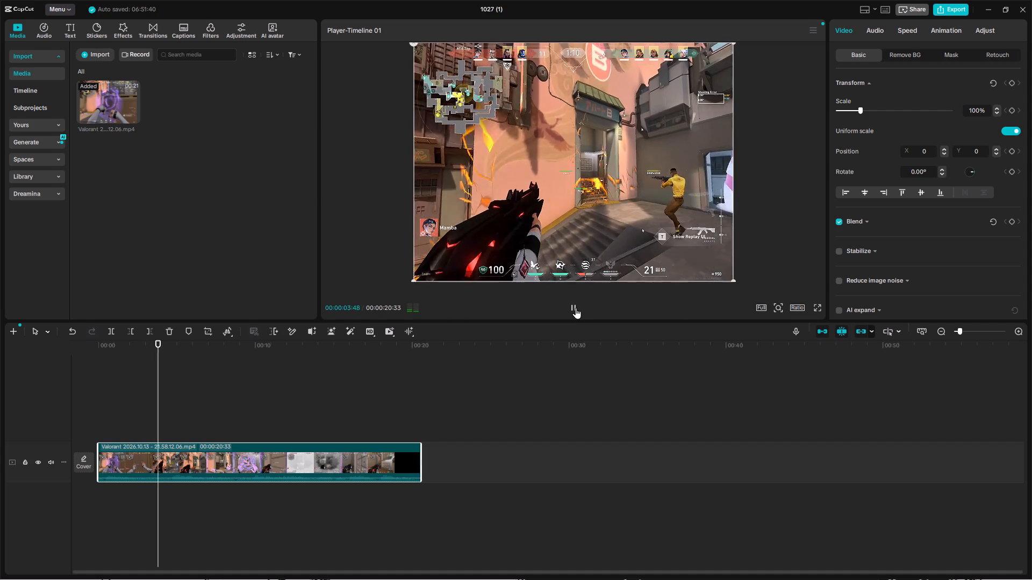
{"action": "left_click", "coordinate": [576, 308]}
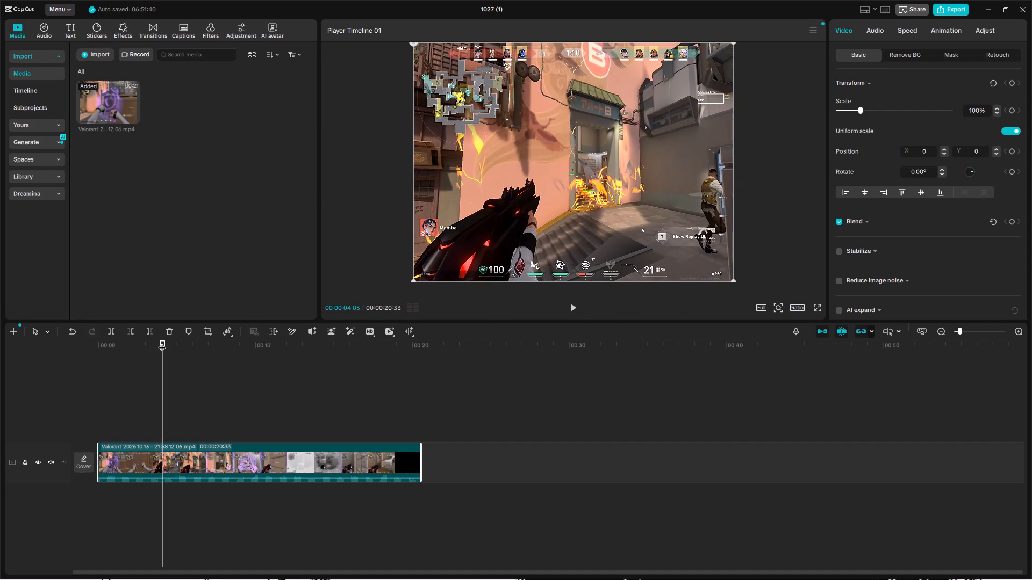
{"action": "left_click_drag", "start_coordinate": [162, 342], "coordinate": [162, 342]}
{"action": "left_click_drag", "start_coordinate": [162, 342], "coordinate": [160, 342]}
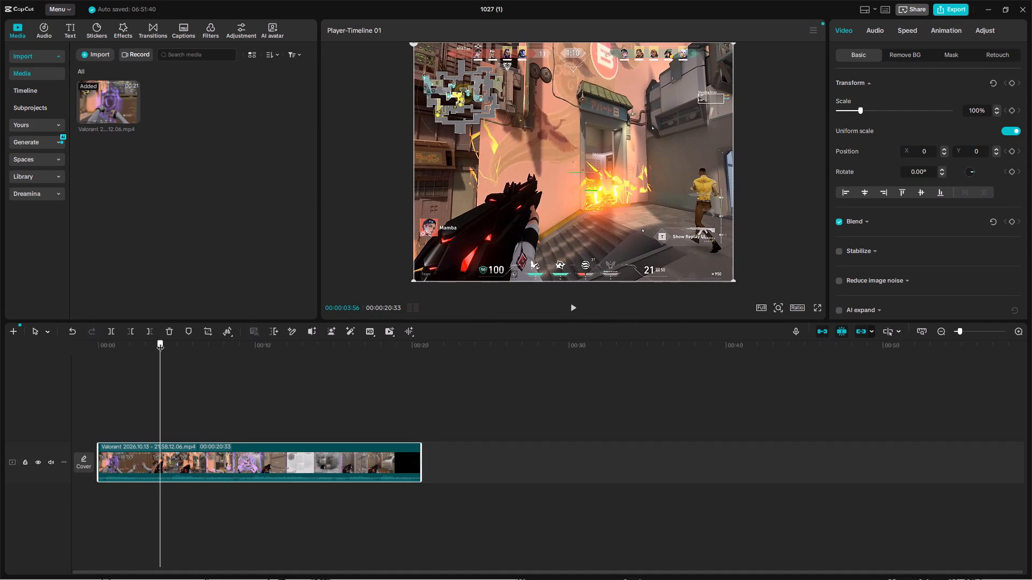
{"action": "left_click_drag", "start_coordinate": [160, 342], "coordinate": [139, 344]}
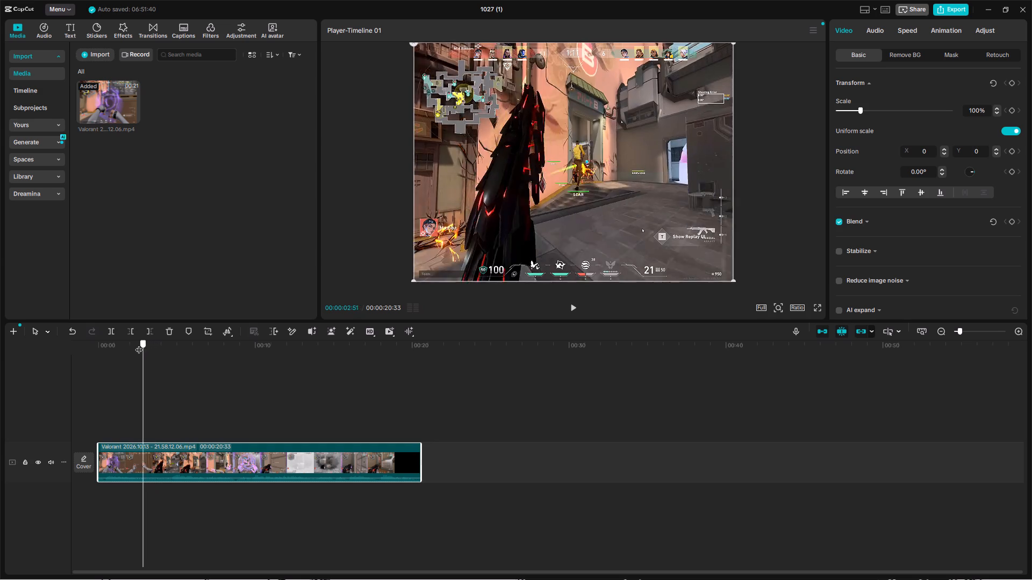
{"action": "left_click_drag", "start_coordinate": [139, 344], "coordinate": [136, 344]}
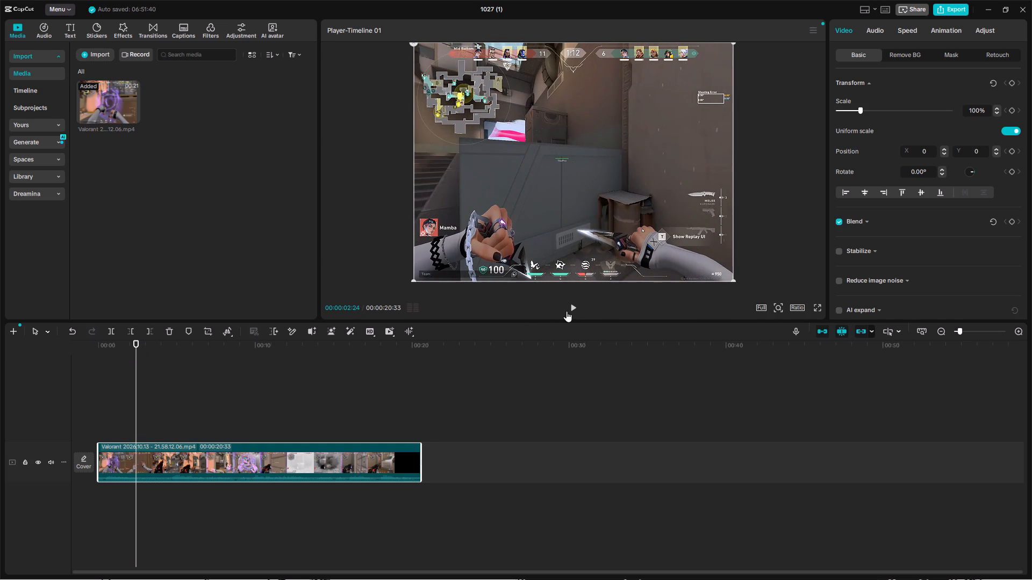
{"action": "left_click", "coordinate": [567, 311]}
{"action": "left_click", "coordinate": [567, 311]}
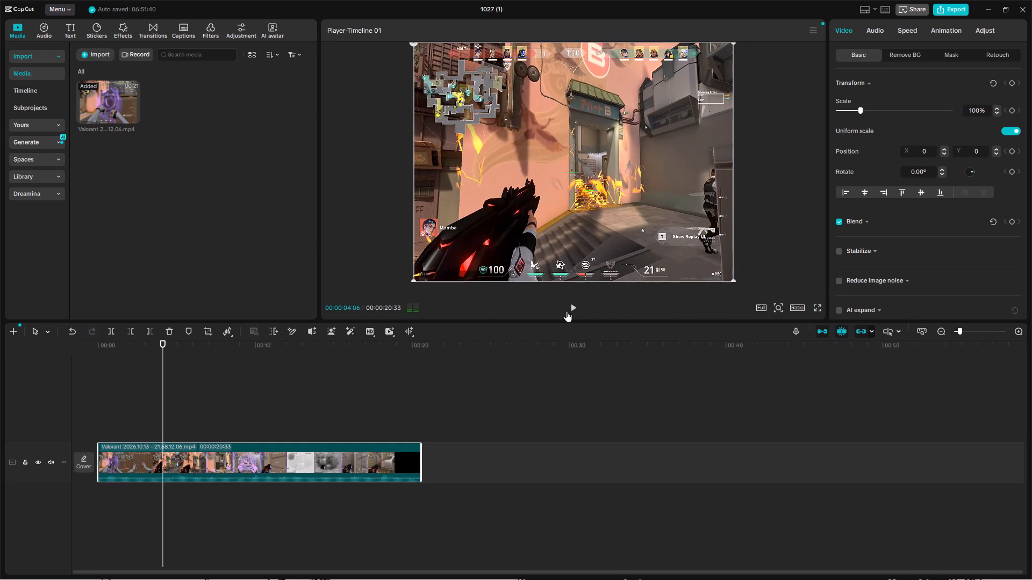
{"action": "left_click", "coordinate": [161, 342]}
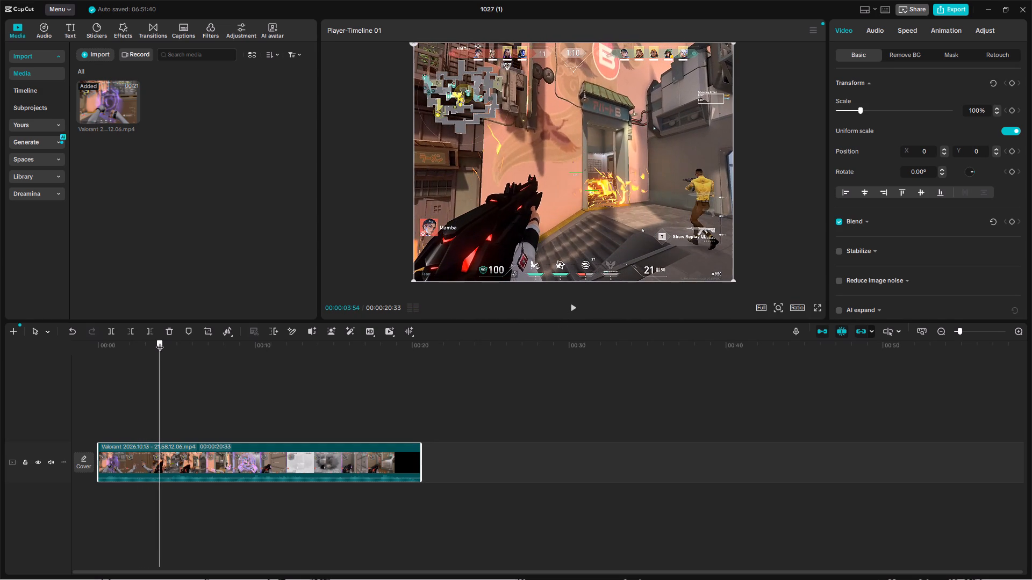
{"action": "left_click", "coordinate": [160, 342]}
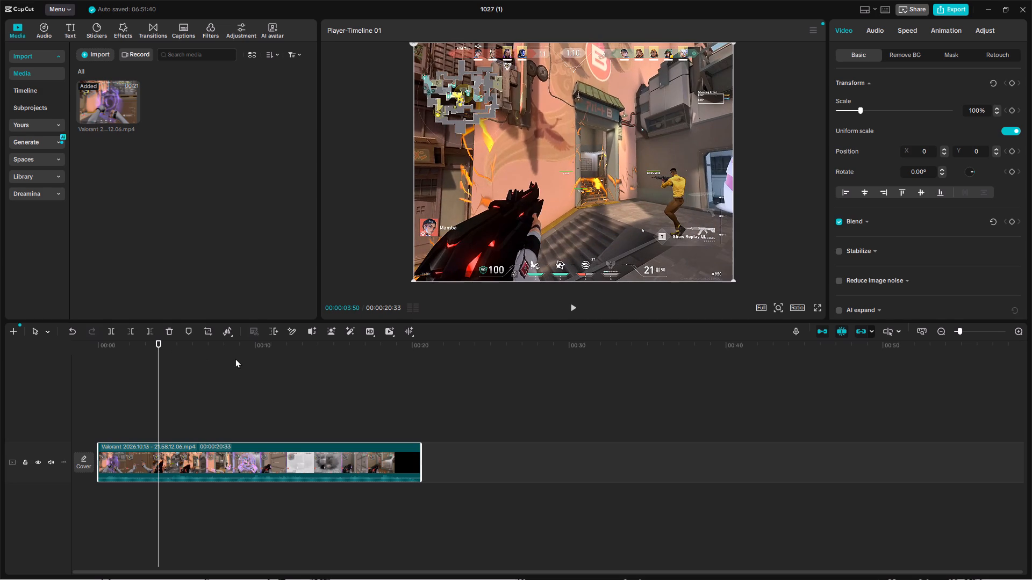
{"action": "left_click", "coordinate": [135, 334]}
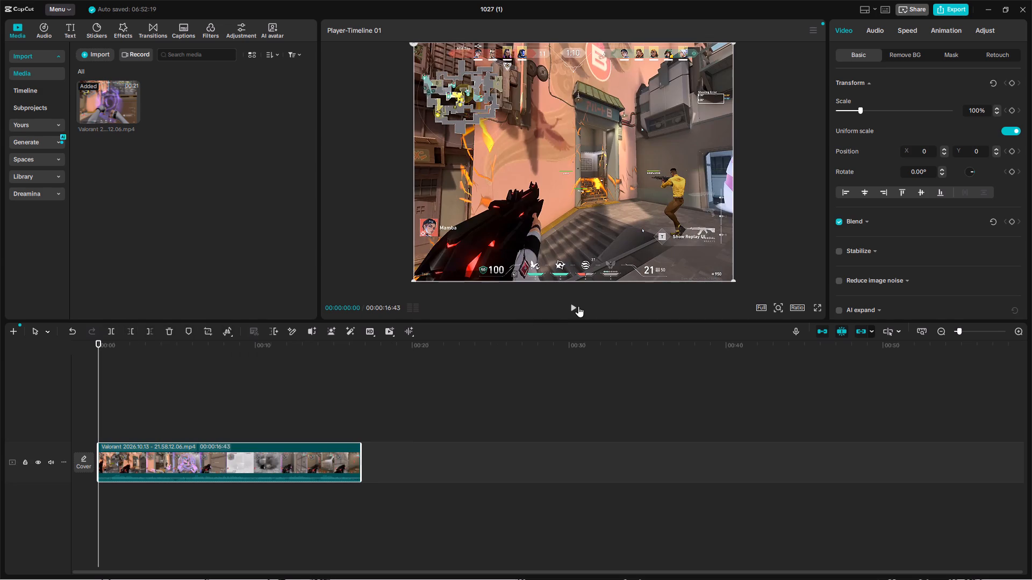
Replay the trimmed clip to find where its first kill moment ends and split it at 00:00:02:19.
{"action": "left_click", "coordinate": [578, 306]}
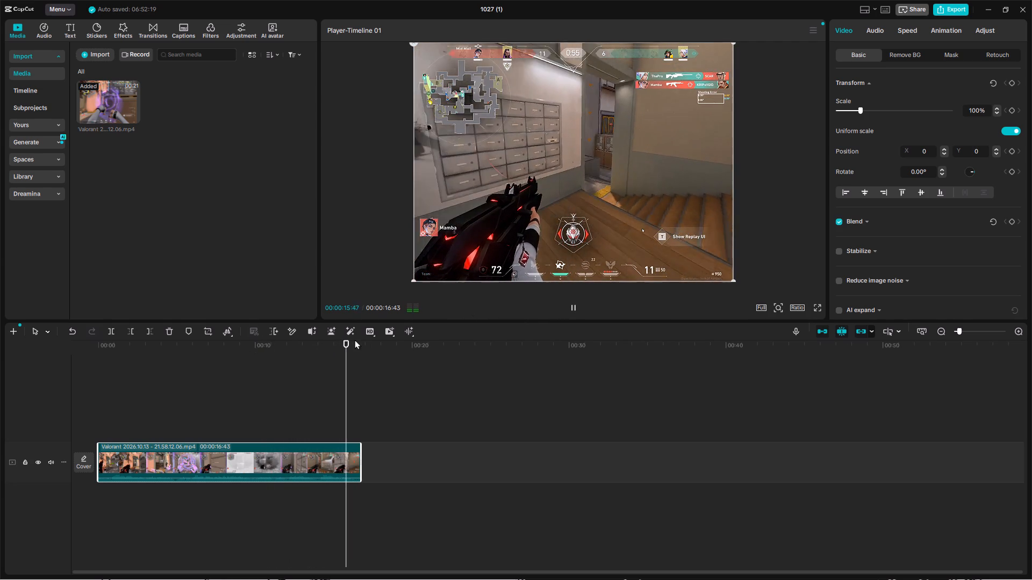
{"action": "left_click_drag", "start_coordinate": [345, 342], "coordinate": [82, 382]}
{"action": "left_click", "coordinate": [568, 306]}
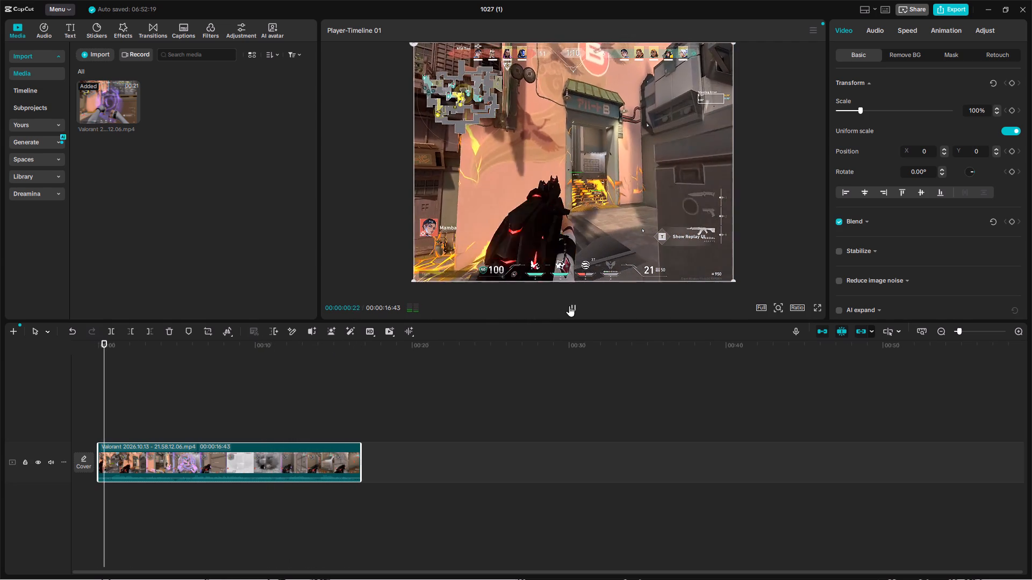
{"action": "left_click", "coordinate": [569, 306]}
{"action": "left_click", "coordinate": [569, 306]}
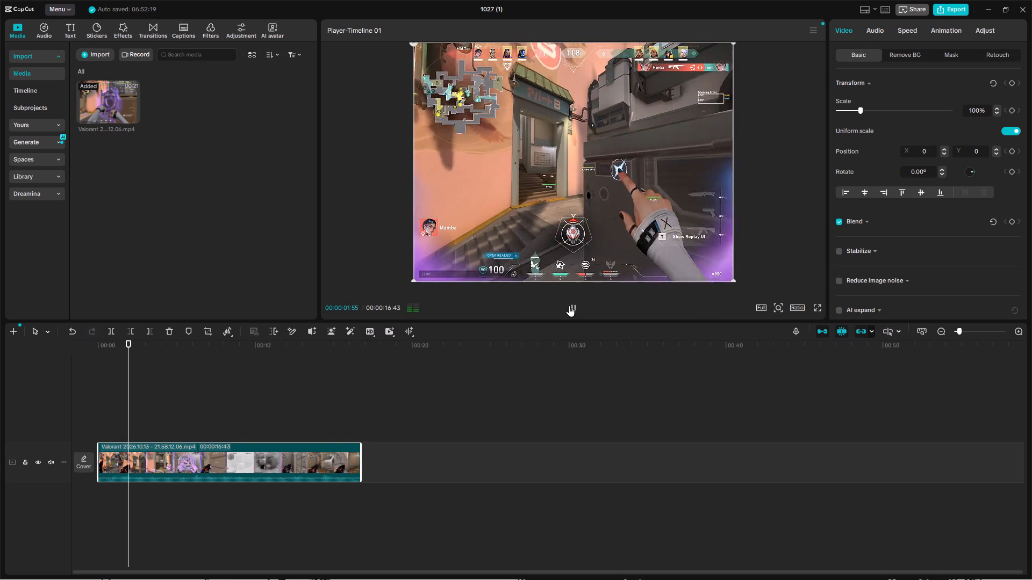
{"action": "left_click", "coordinate": [569, 306]}
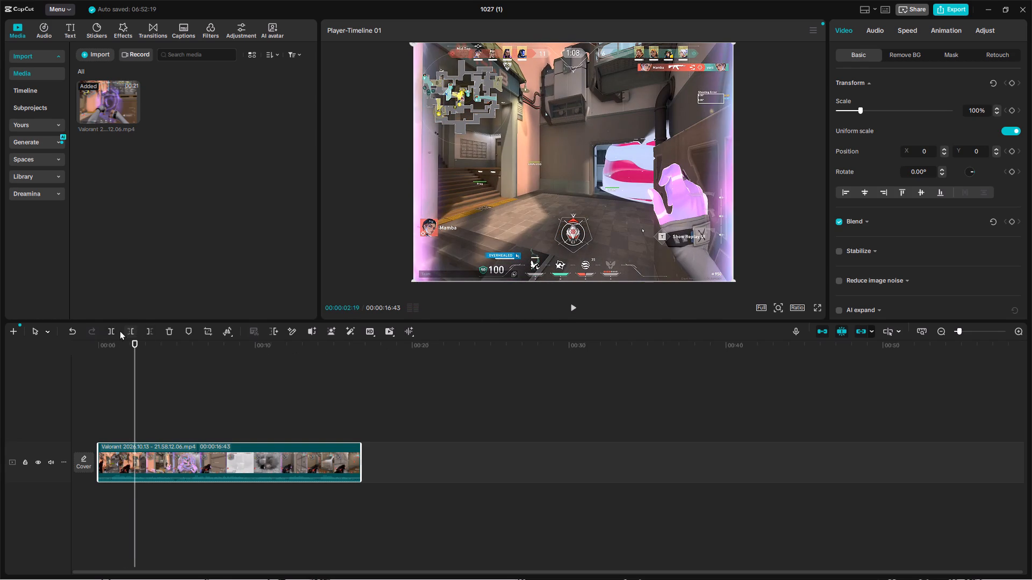
{"action": "left_click", "coordinate": [114, 331]}
Play the second segment to find the lead-in to its next kill and trim away its footage before 00:00:13:03.
{"action": "left_click", "coordinate": [576, 308]}
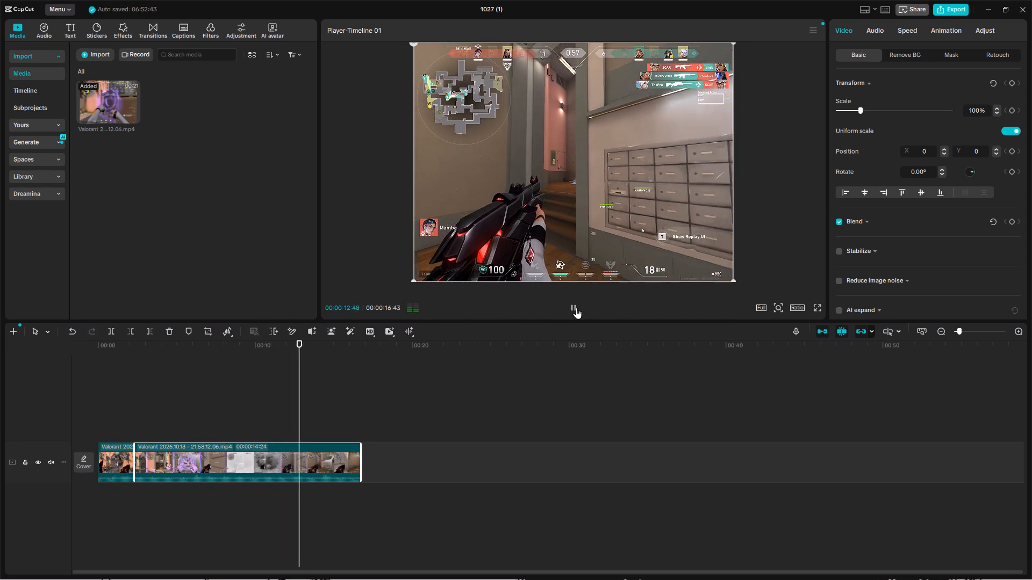
{"action": "left_click", "coordinate": [576, 308]}
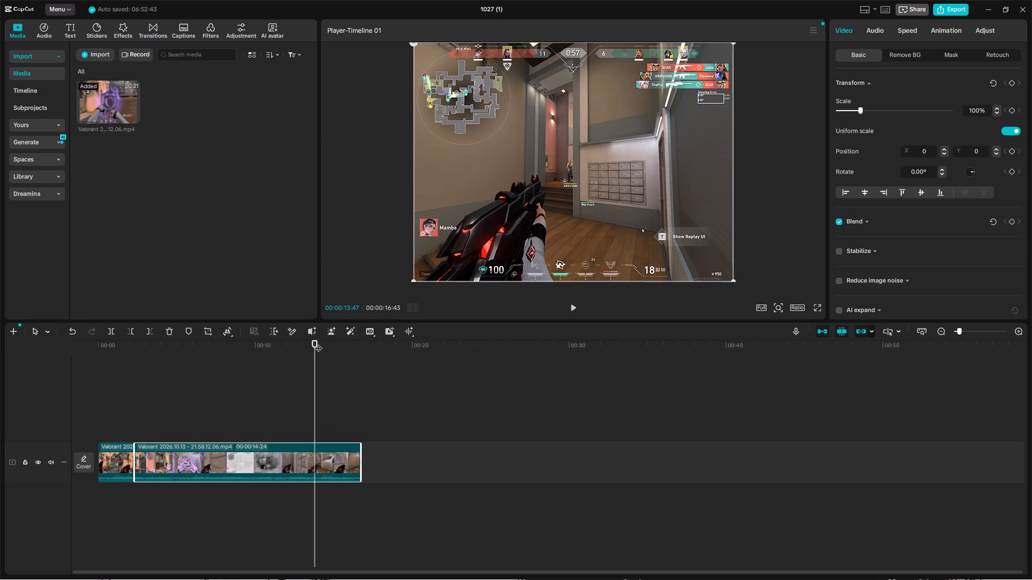
{"action": "left_click_drag", "start_coordinate": [318, 343], "coordinate": [306, 345]}
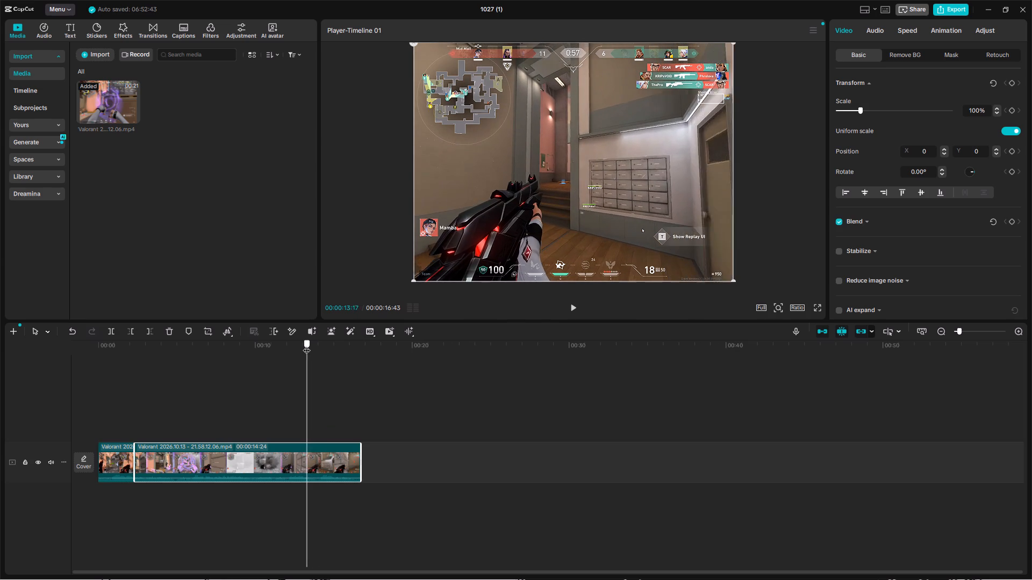
{"action": "left_click_drag", "start_coordinate": [306, 345], "coordinate": [303, 345]}
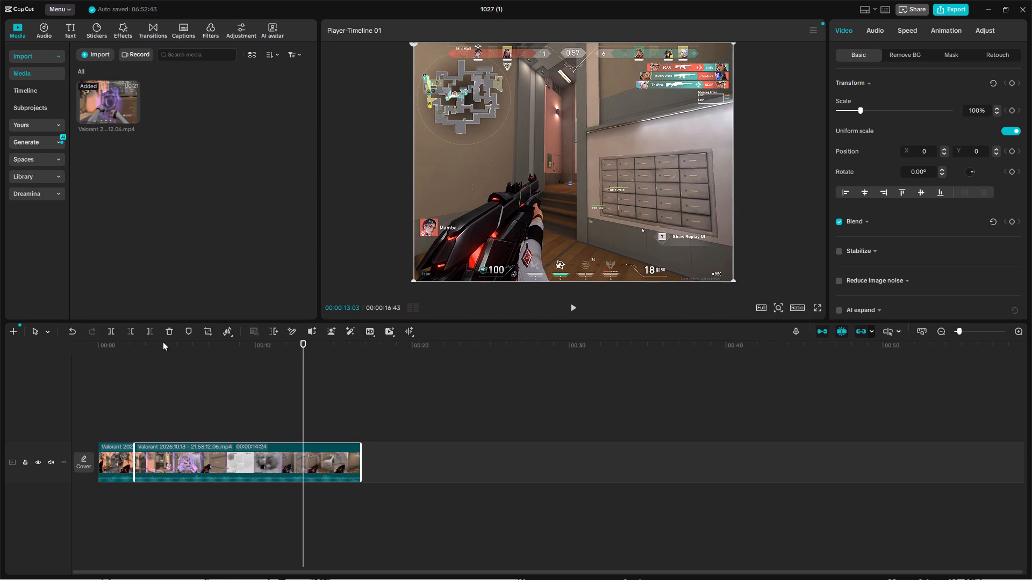
{"action": "left_click", "coordinate": [131, 329]}
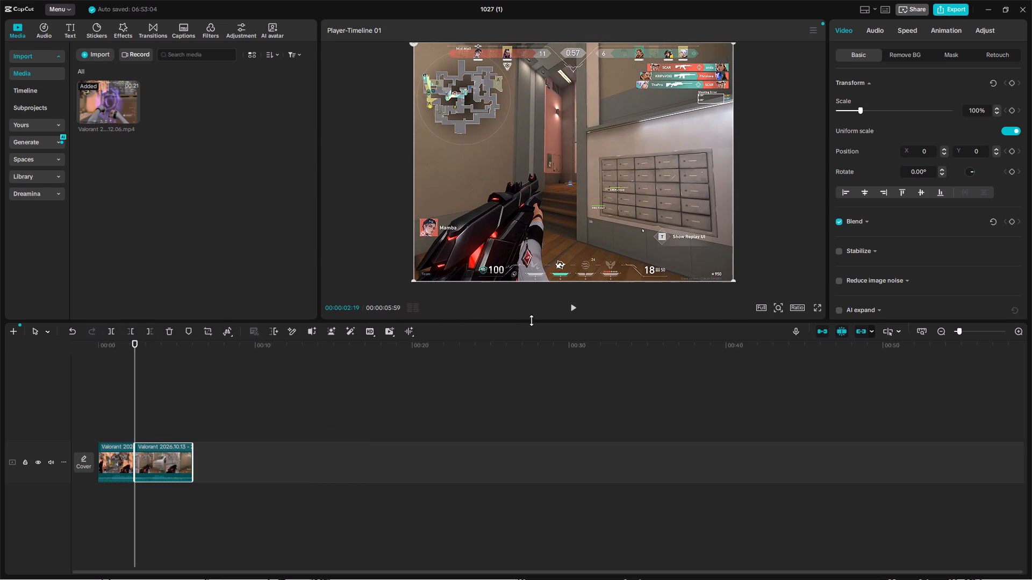
Replay the joined segments to find where the second kill moment ends and trim away everything after 00:00:04:21.
{"action": "left_click", "coordinate": [569, 308]}
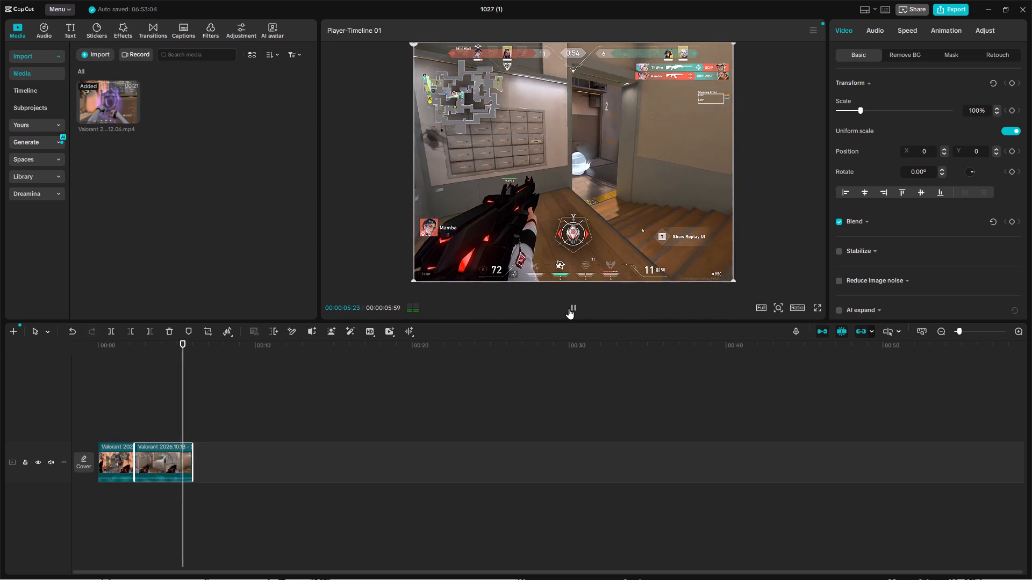
{"action": "left_click_drag", "start_coordinate": [191, 336], "coordinate": [131, 342]}
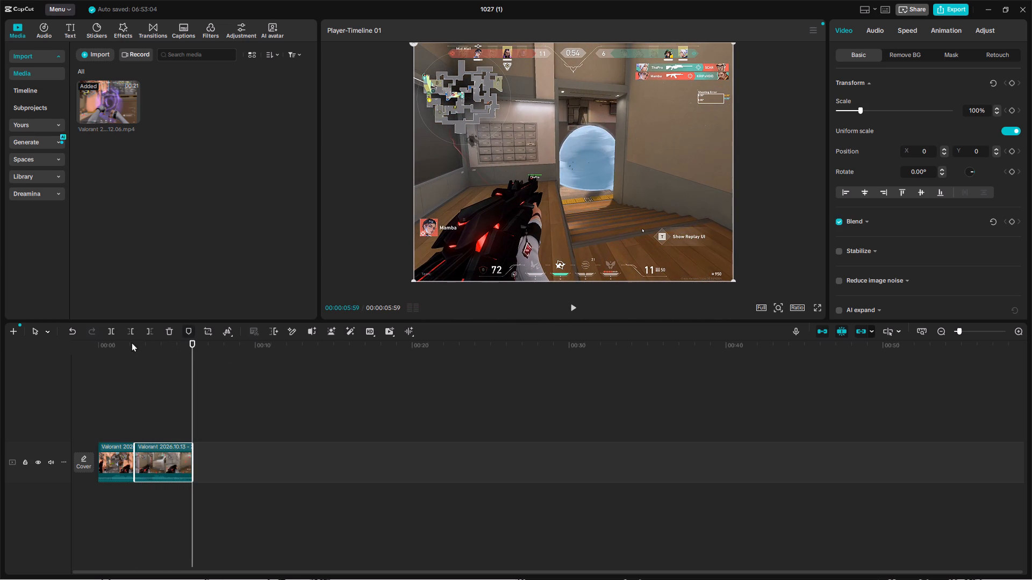
{"action": "left_click_drag", "start_coordinate": [131, 342], "coordinate": [156, 352]}
{"action": "left_click_drag", "start_coordinate": [193, 343], "coordinate": [74, 371]}
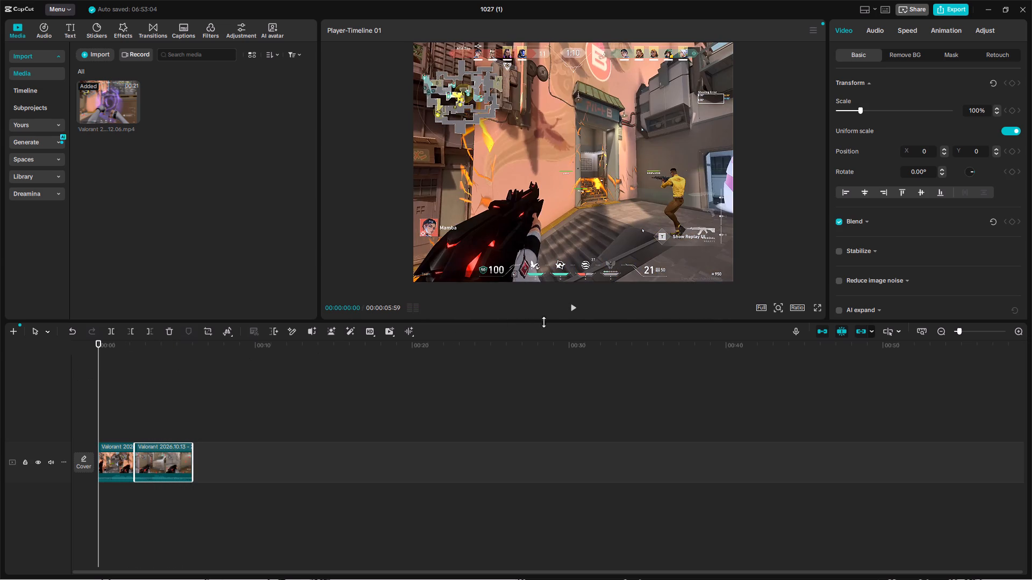
{"action": "left_click", "coordinate": [577, 313]}
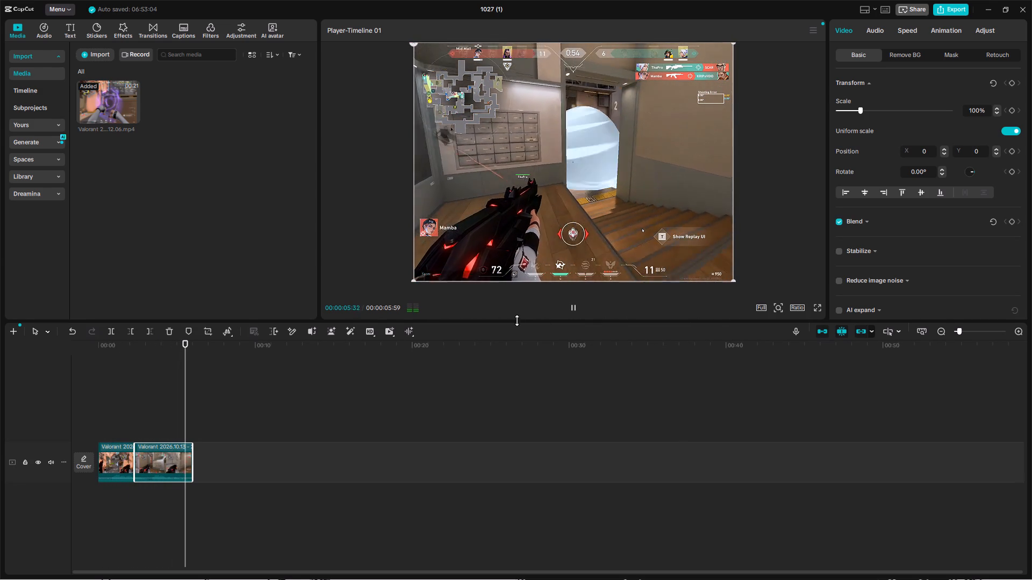
{"action": "left_click_drag", "start_coordinate": [189, 342], "coordinate": [172, 346]}
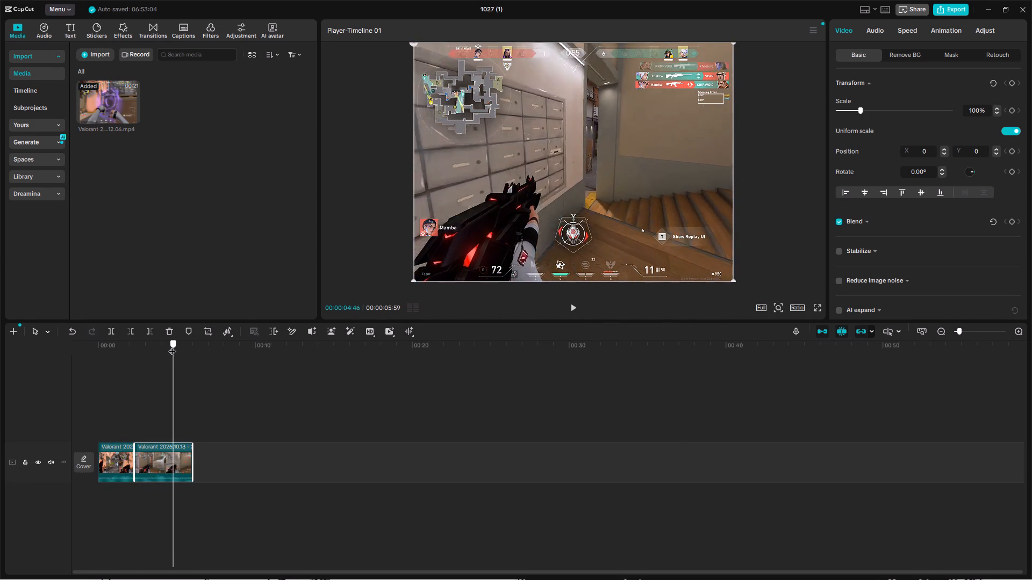
{"action": "left_click_drag", "start_coordinate": [172, 346], "coordinate": [164, 348]}
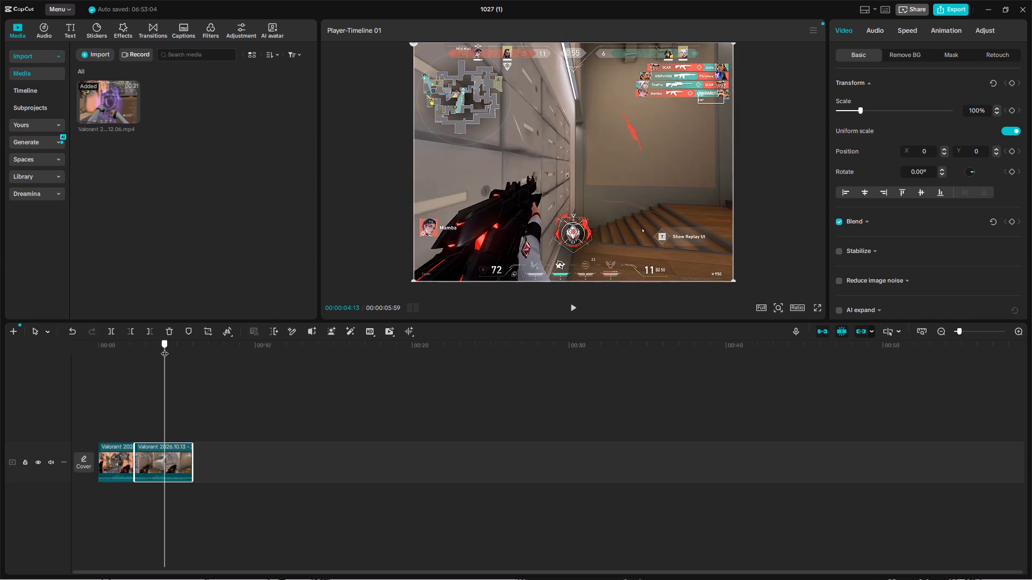
{"action": "left_click_drag", "start_coordinate": [164, 348], "coordinate": [116, 351]}
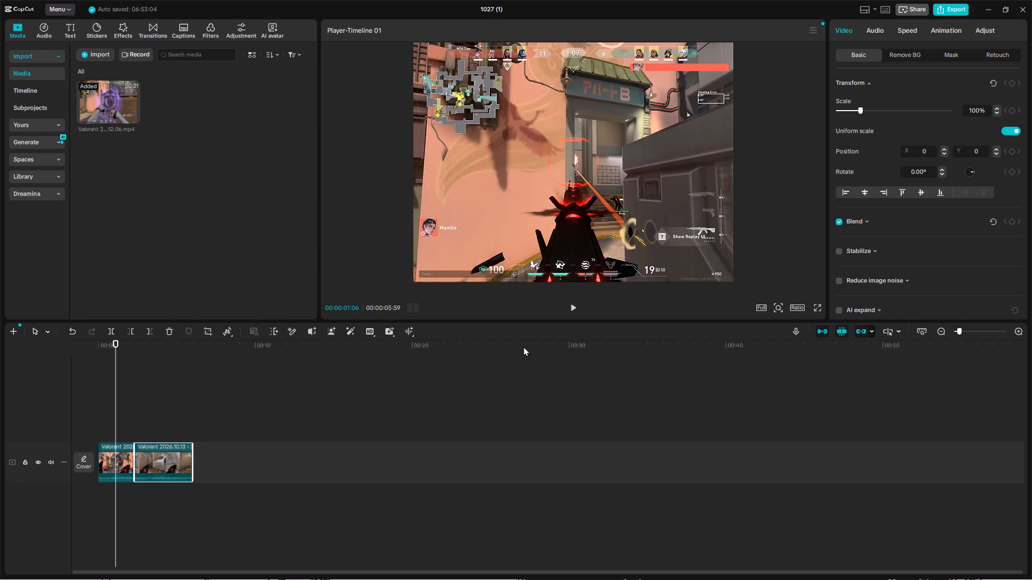
{"action": "left_click", "coordinate": [575, 314]}
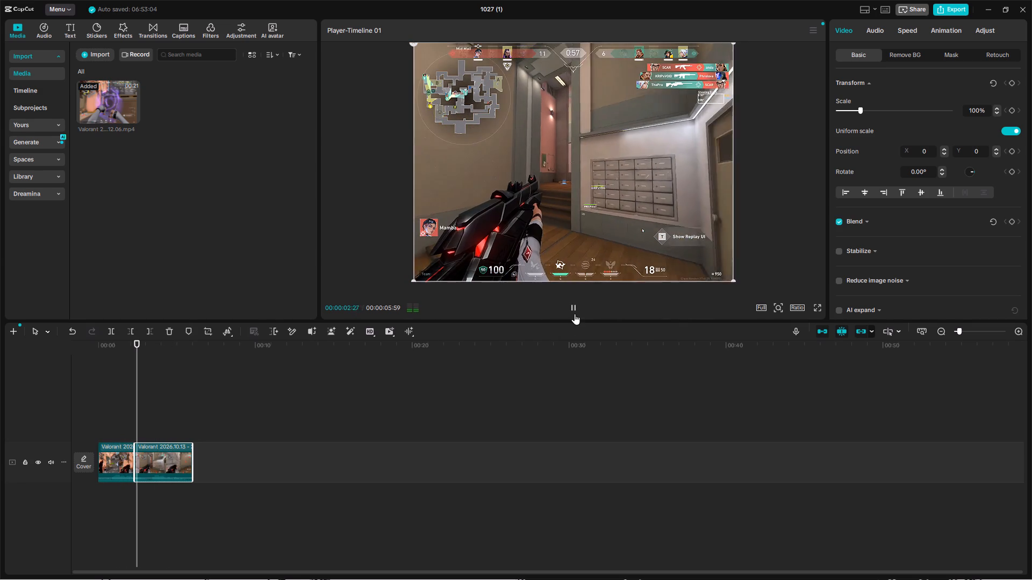
{"action": "left_click", "coordinate": [575, 314]}
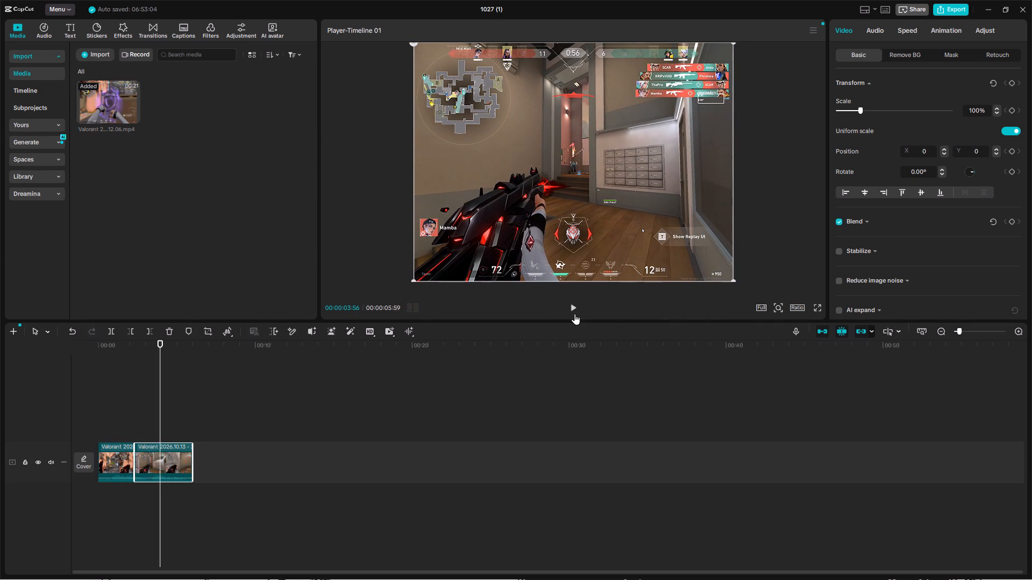
{"action": "left_click", "coordinate": [575, 314]}
{"action": "left_click", "coordinate": [575, 314]}
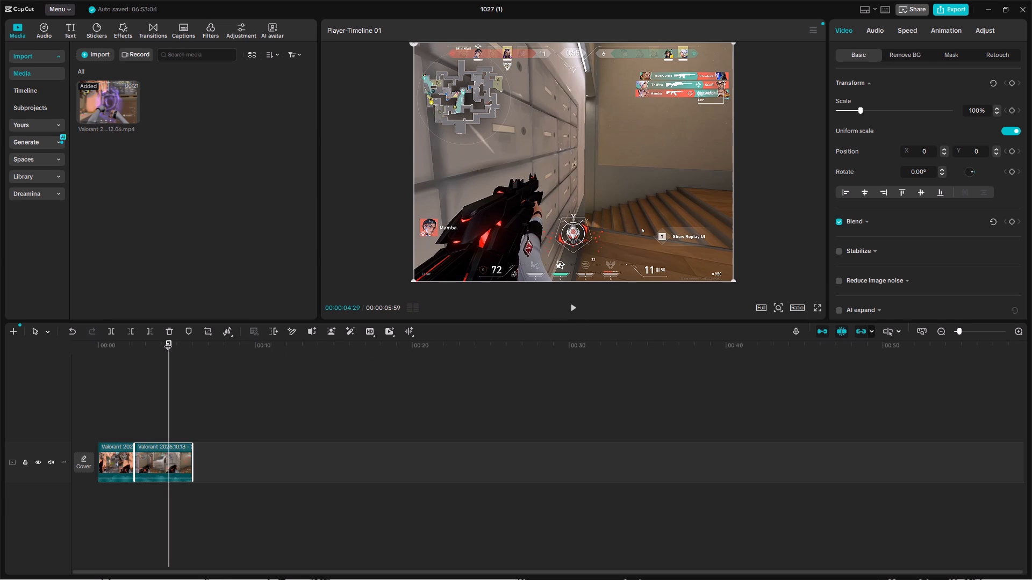
{"action": "left_click", "coordinate": [168, 341]}
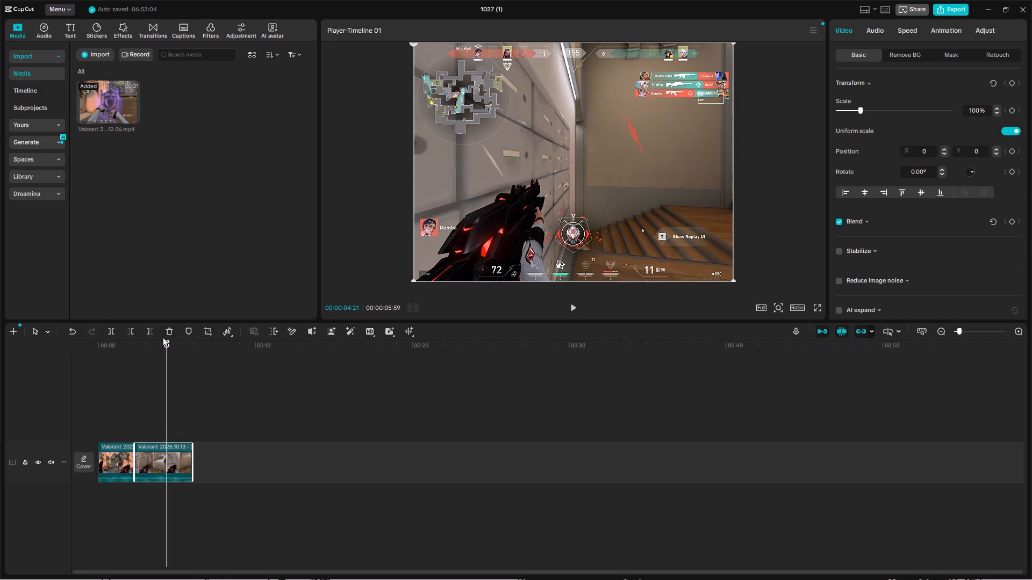
{"action": "left_click", "coordinate": [147, 330]}
Replay the two-segment edit from the start to check the join between the kills and the end point.
{"action": "left_click_drag", "start_coordinate": [167, 346], "coordinate": [152, 346]}
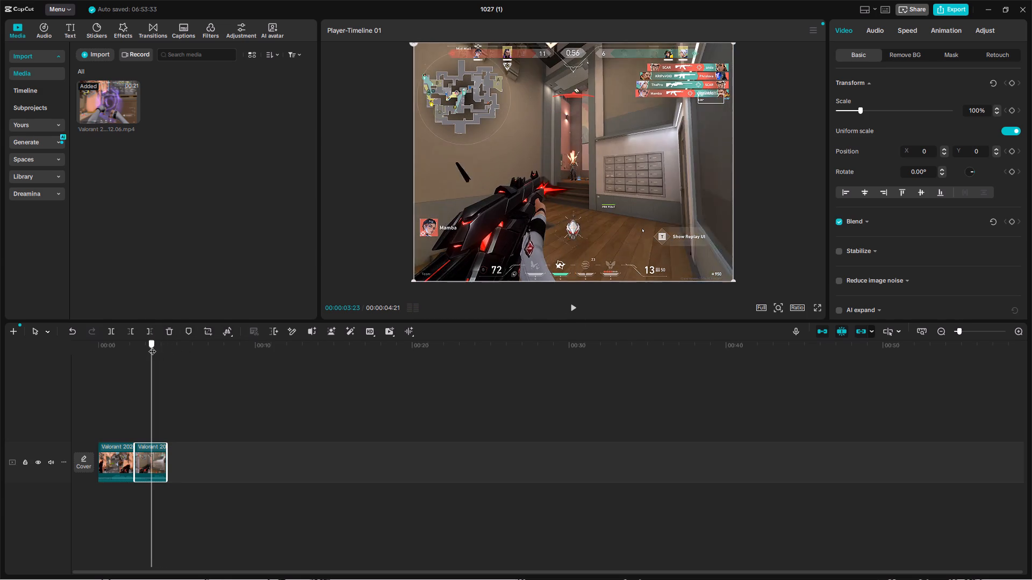
{"action": "left_click", "coordinate": [569, 308]}
{"action": "left_click", "coordinate": [569, 308]}
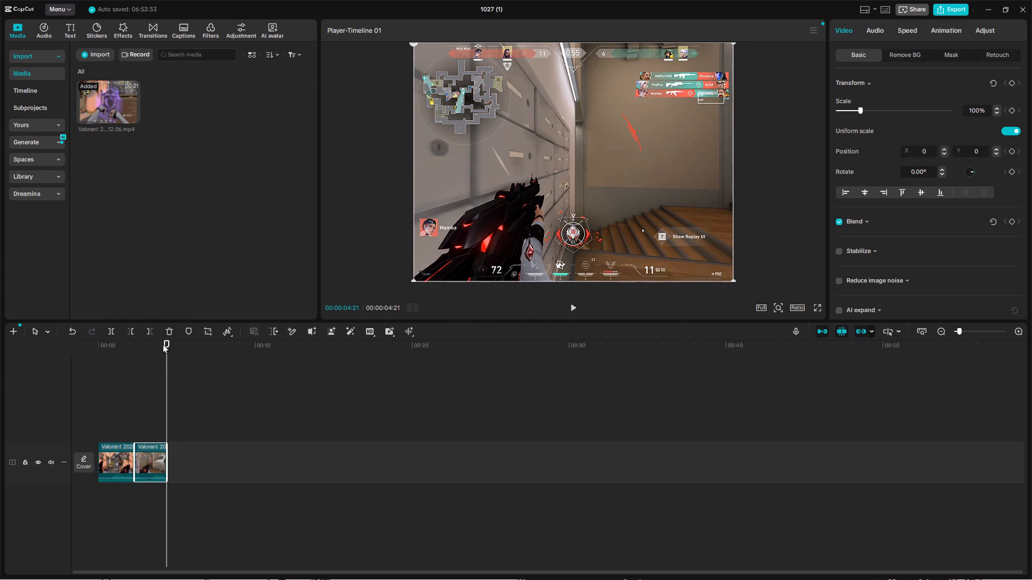
{"action": "left_click_drag", "start_coordinate": [163, 344], "coordinate": [161, 344]}
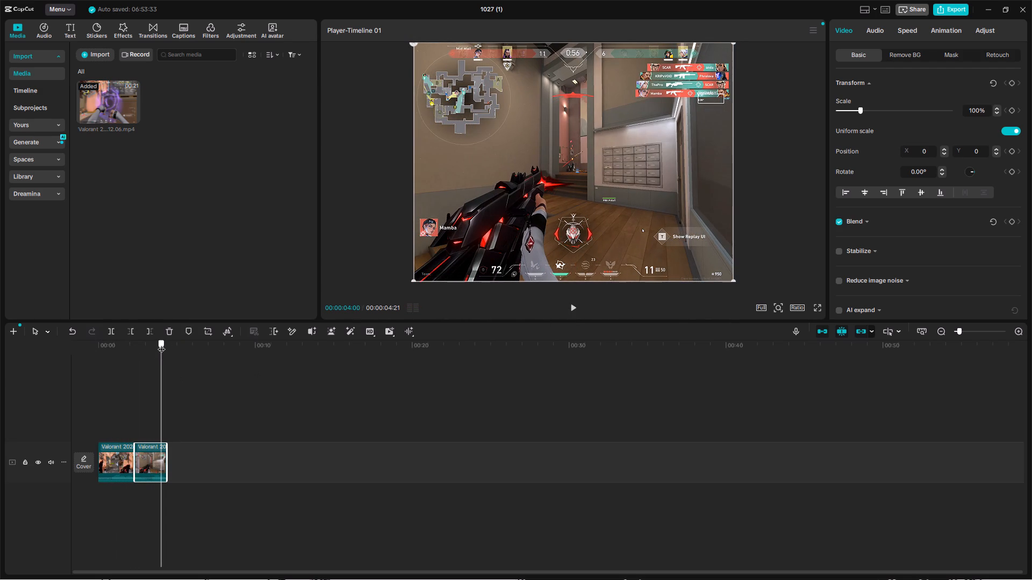
{"action": "left_click_drag", "start_coordinate": [161, 344], "coordinate": [163, 344]}
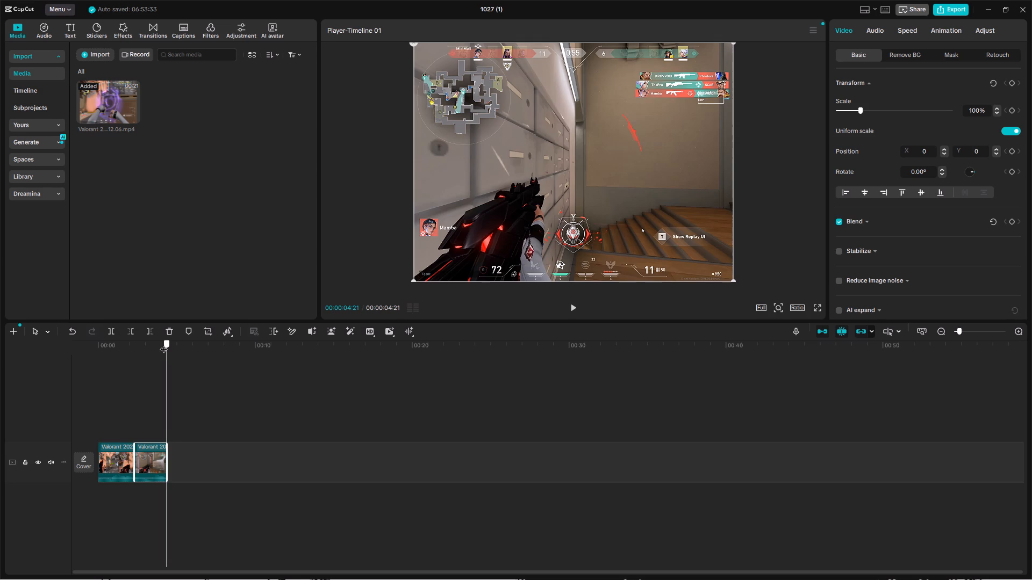
{"action": "left_click_drag", "start_coordinate": [163, 344], "coordinate": [94, 353]}
{"action": "left_click", "coordinate": [572, 311]}
{"action": "left_click_drag", "start_coordinate": [168, 345], "coordinate": [99, 352]}
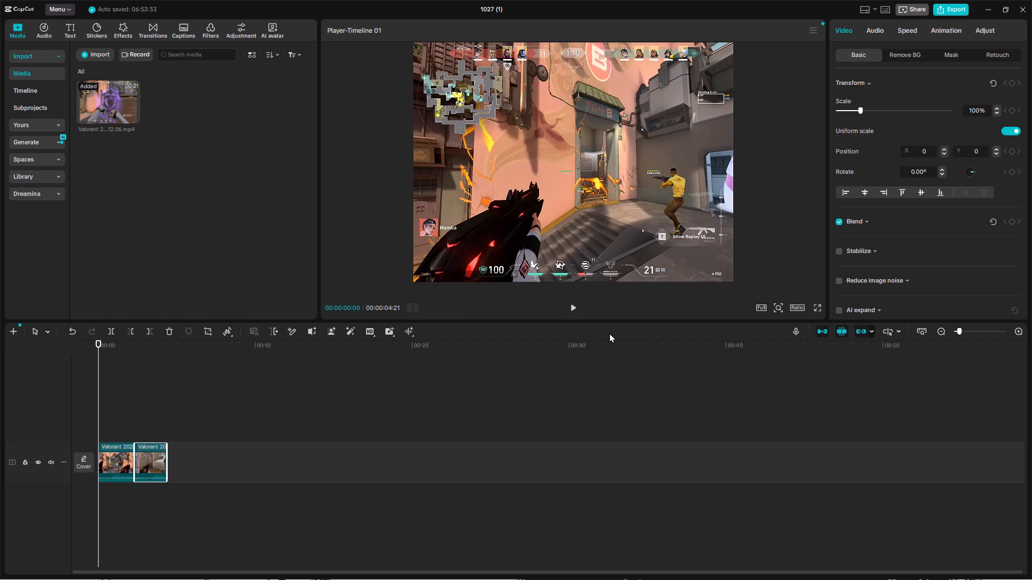
{"action": "left_click", "coordinate": [578, 306]}
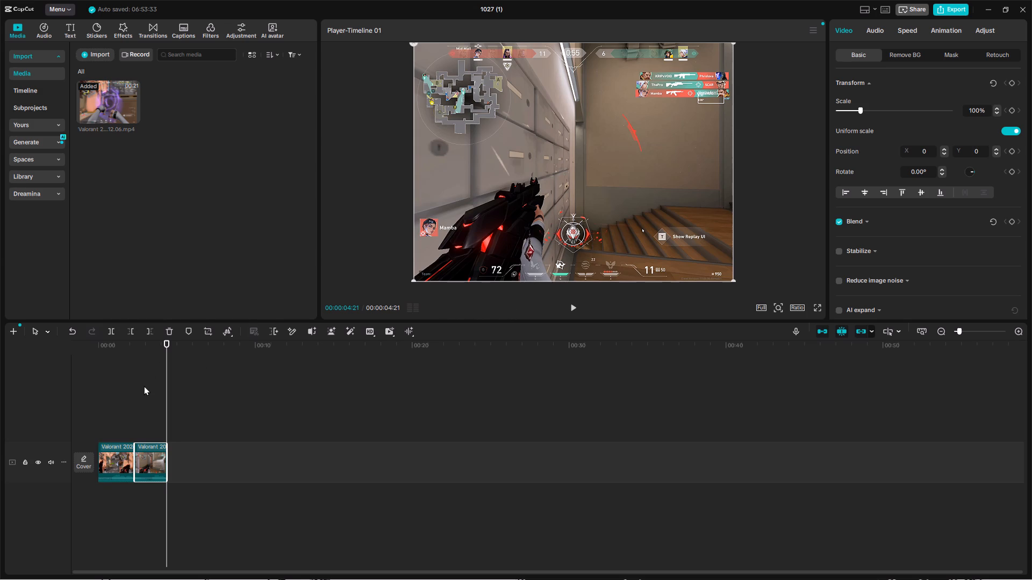
{"action": "left_click_drag", "start_coordinate": [145, 453], "coordinate": [215, 453]}
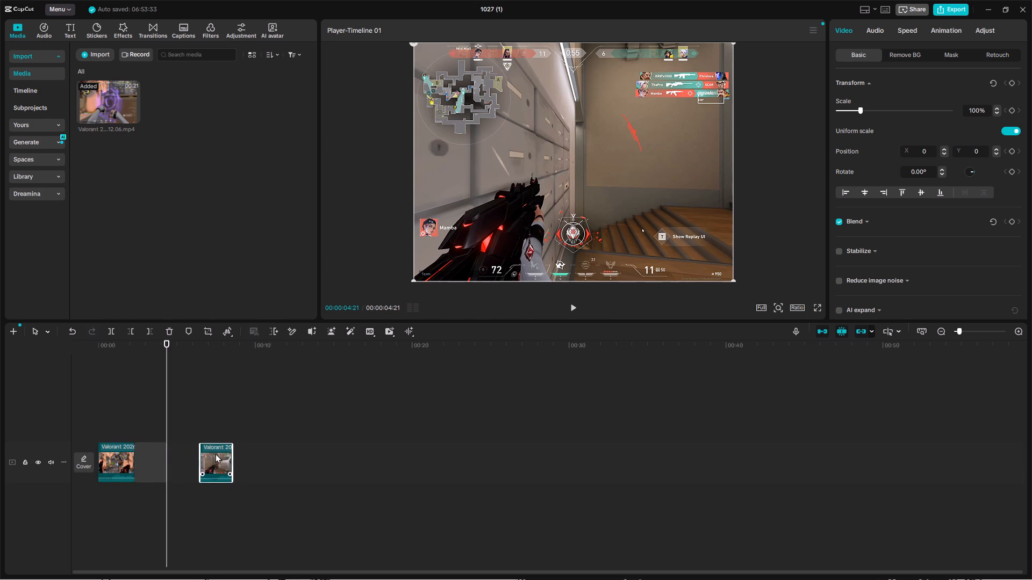
{"action": "left_click_drag", "start_coordinate": [215, 453], "coordinate": [219, 453]}
{"action": "left_click_drag", "start_coordinate": [167, 347], "coordinate": [89, 369]}
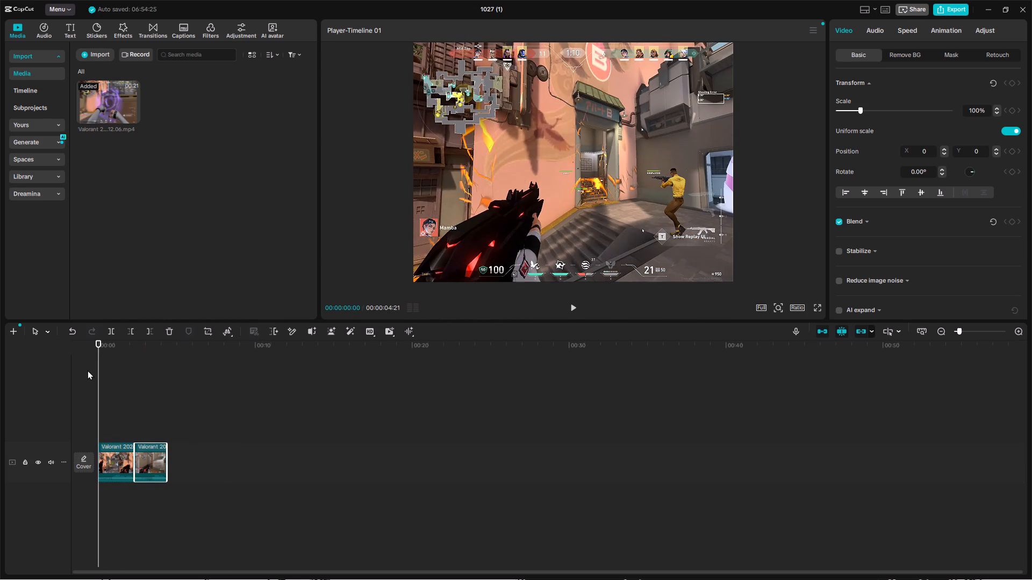
{"action": "left_click", "coordinate": [577, 304]}
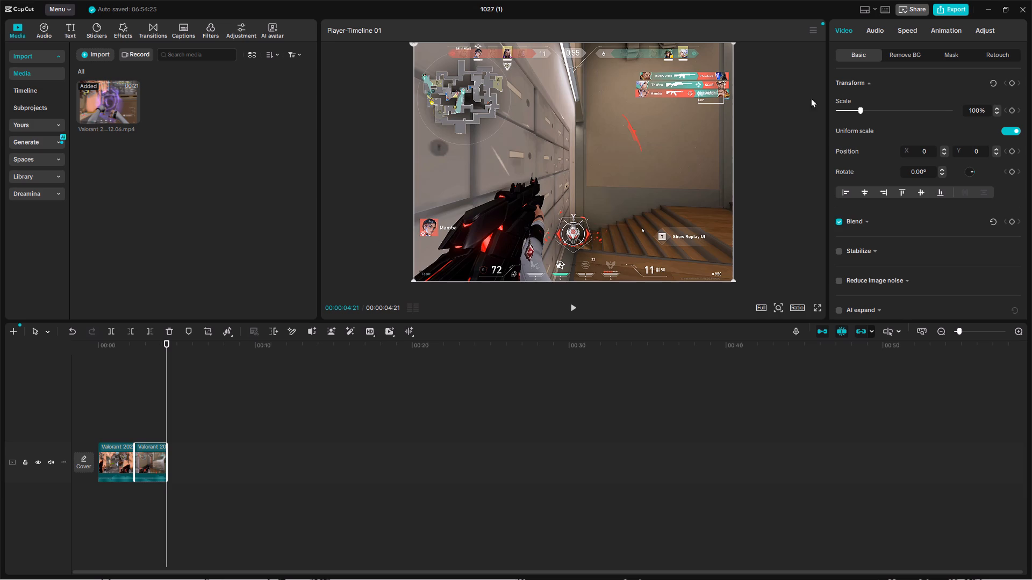
Export the trimmed two-segment edit as a 1080P, 60fps H.264 mp4 video and close the export window.
{"action": "left_click", "coordinate": [945, 9]}
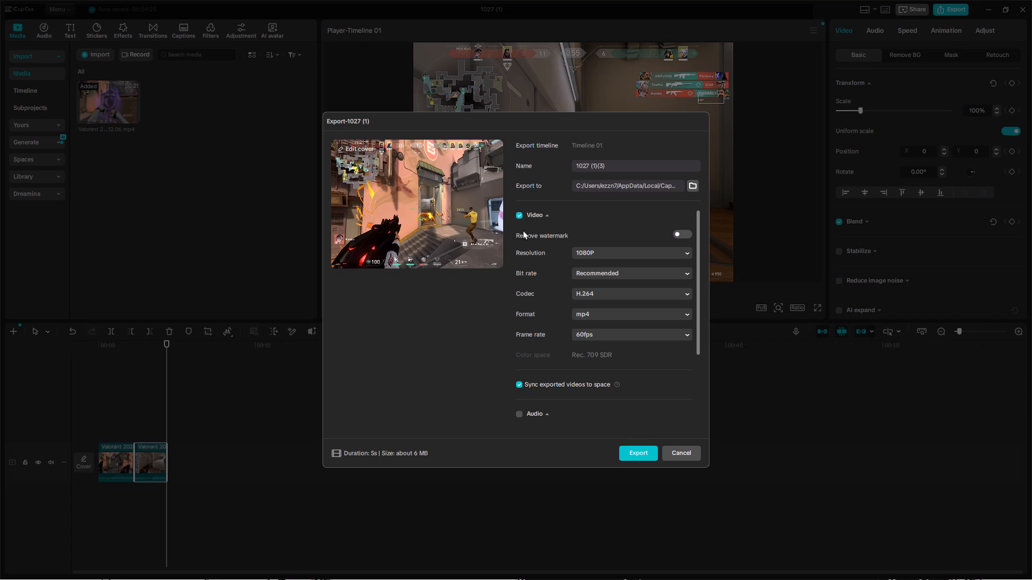
{"action": "left_click", "coordinate": [636, 453]}
{"action": "left_click", "coordinate": [669, 447]}
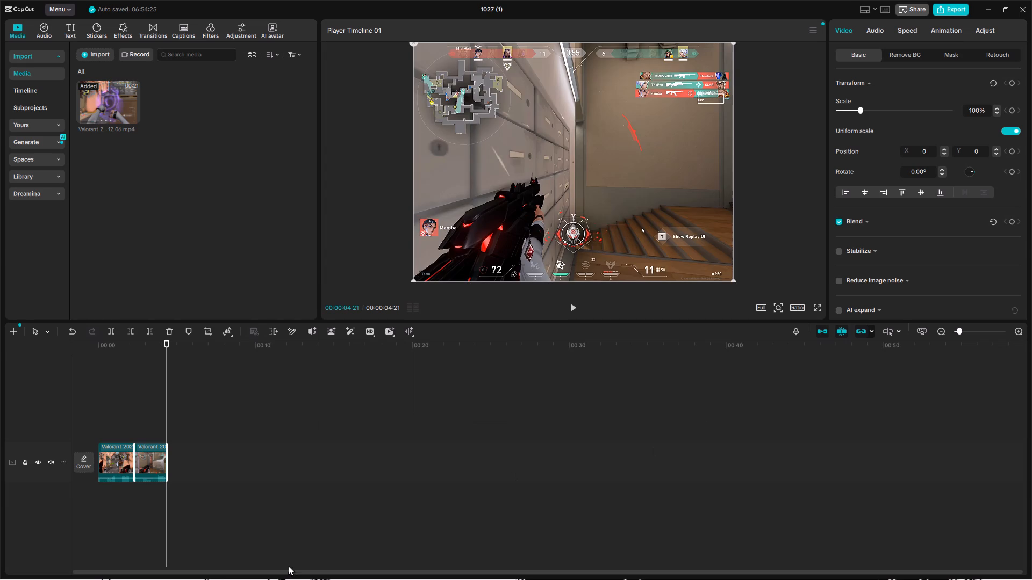
Delete the exported Valorant recording from the project's media, clearing it from the timeline.
{"action": "right_click", "coordinate": [96, 115]}
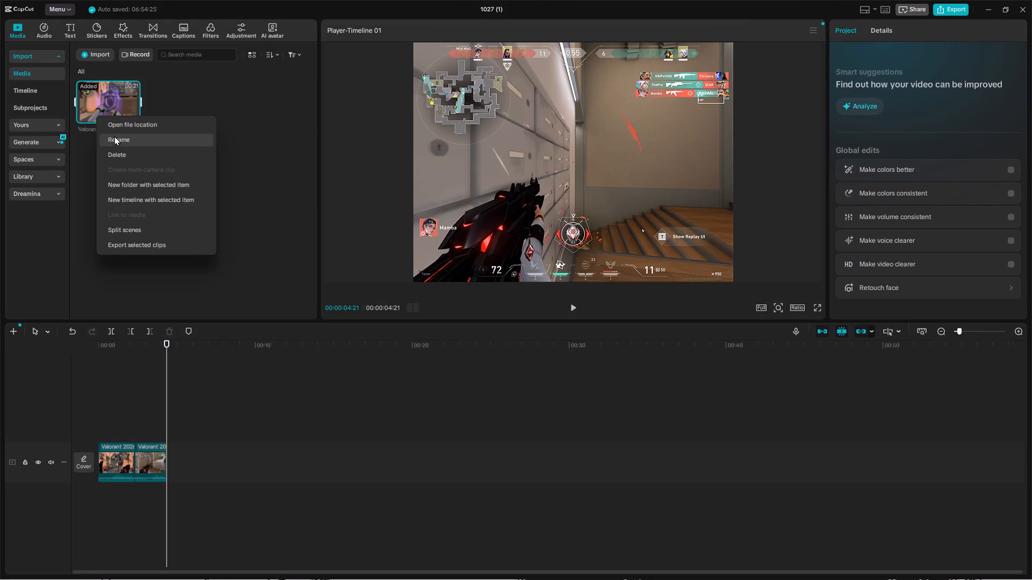
{"action": "left_click", "coordinate": [125, 151]}
{"action": "left_click", "coordinate": [472, 334]}
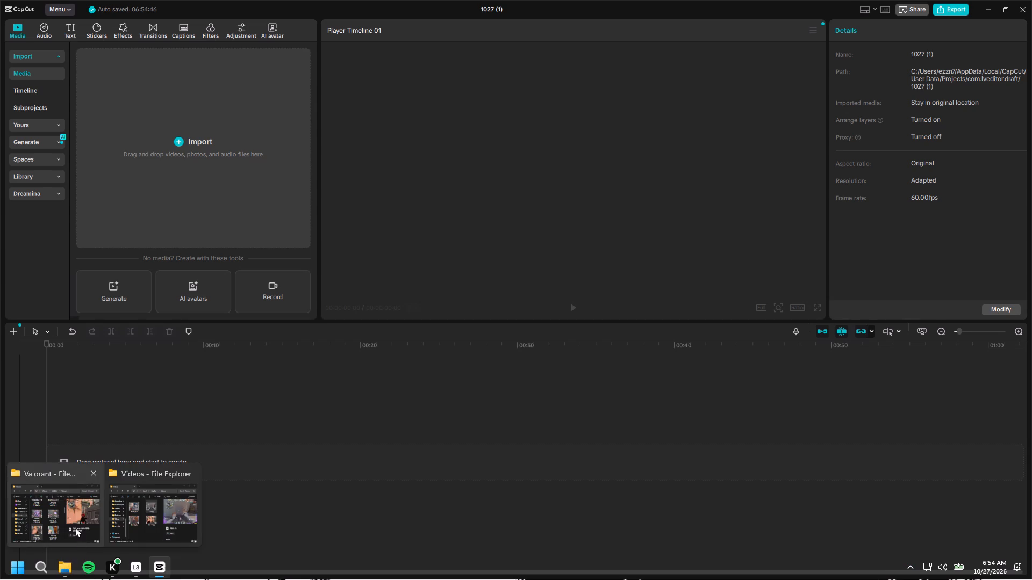
Bring the recording Valorant 2026.10.13 - 22.03.44.07 from File Explorer's Valorant folder onto the empty CapCut timeline.
{"action": "left_click", "coordinate": [123, 523]}
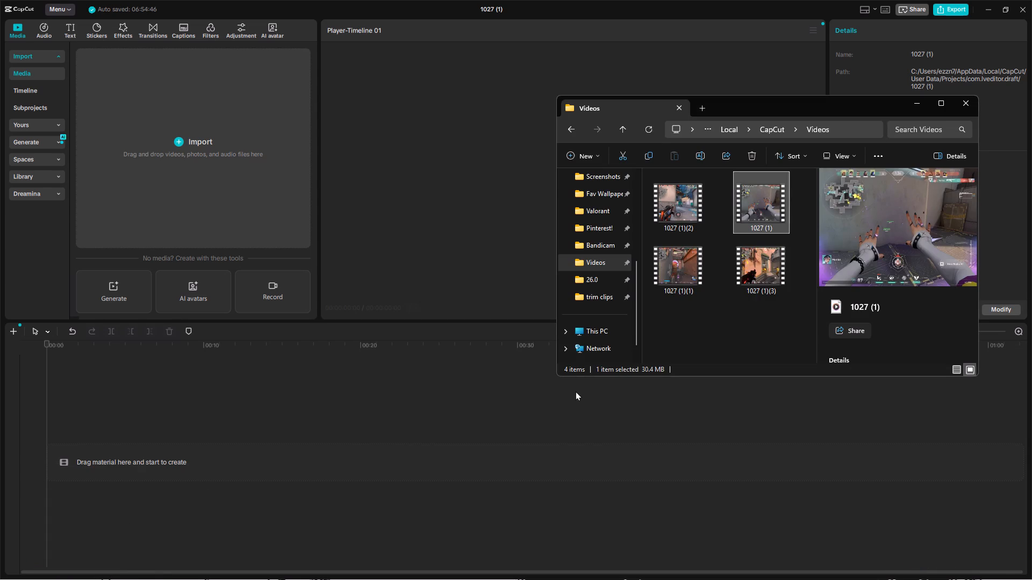
{"action": "left_click", "coordinate": [916, 104]}
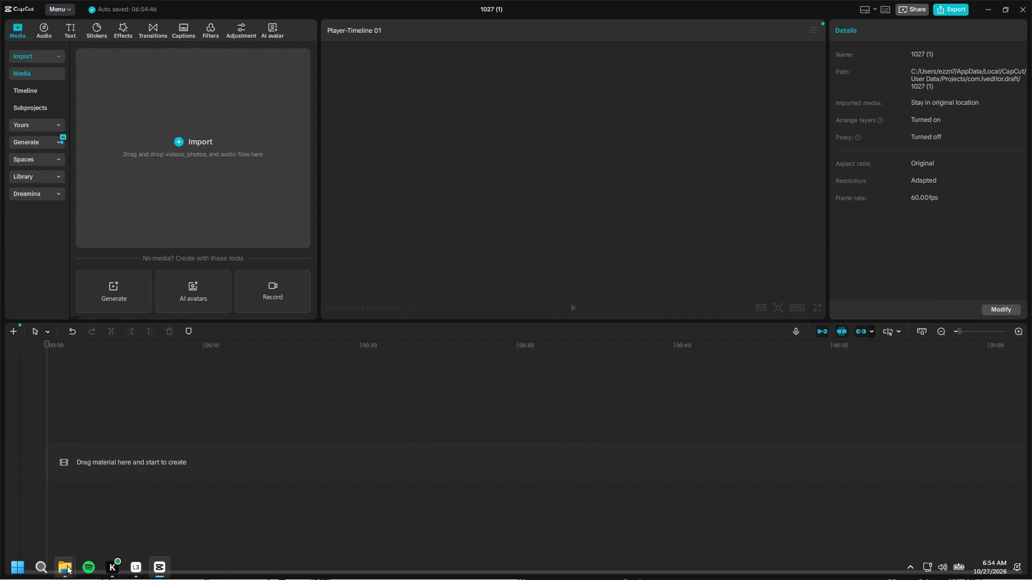
{"action": "left_click", "coordinate": [66, 522]}
{"action": "scroll", "coordinate": [489, 429], "scroll_direction": "down", "scroll_amount": 1}
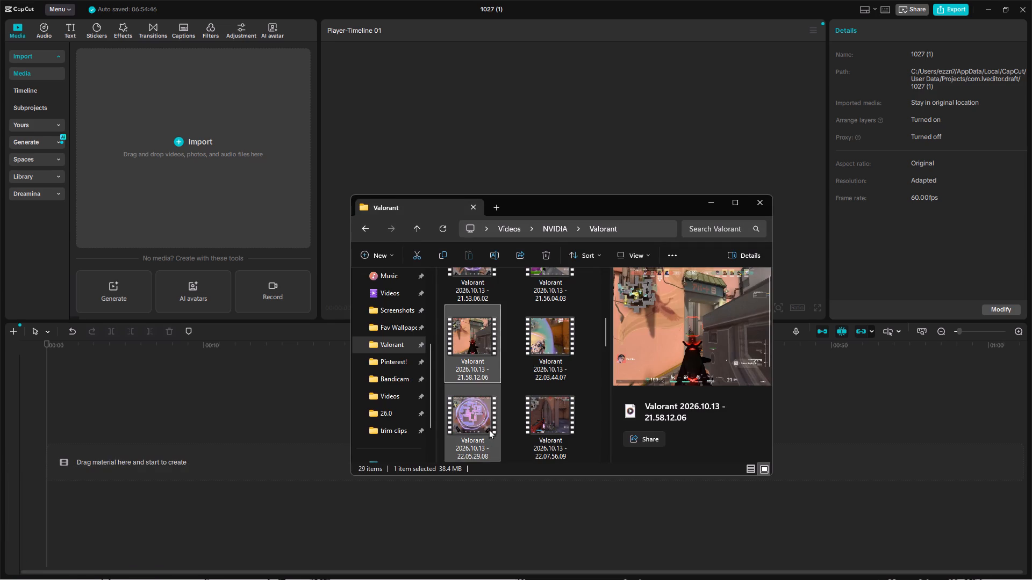
{"action": "left_click_drag", "start_coordinate": [545, 358], "coordinate": [97, 479]}
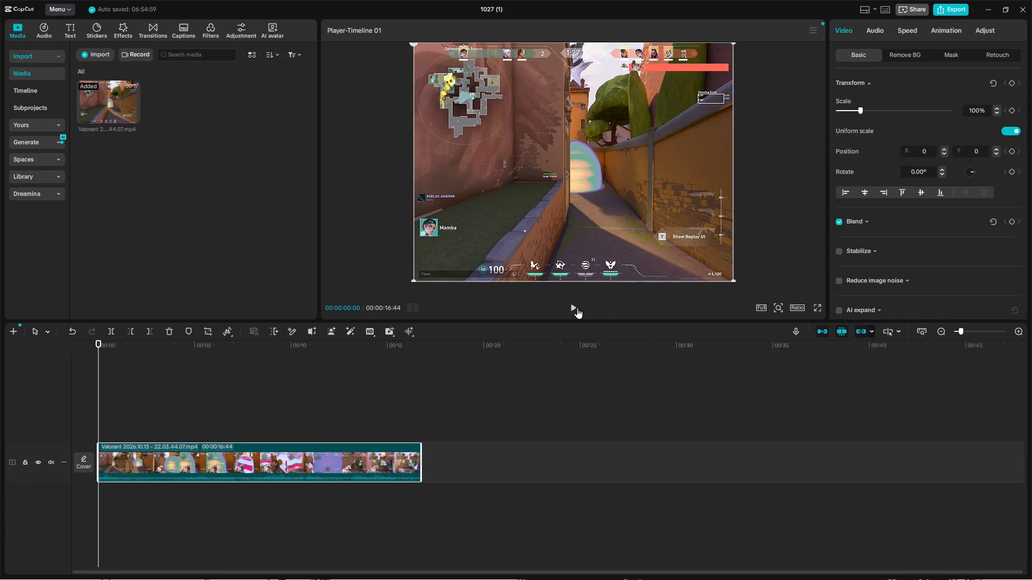
Play the recording up to the smoke push and trim away everything before 00:00:07:37.
{"action": "left_click", "coordinate": [577, 308]}
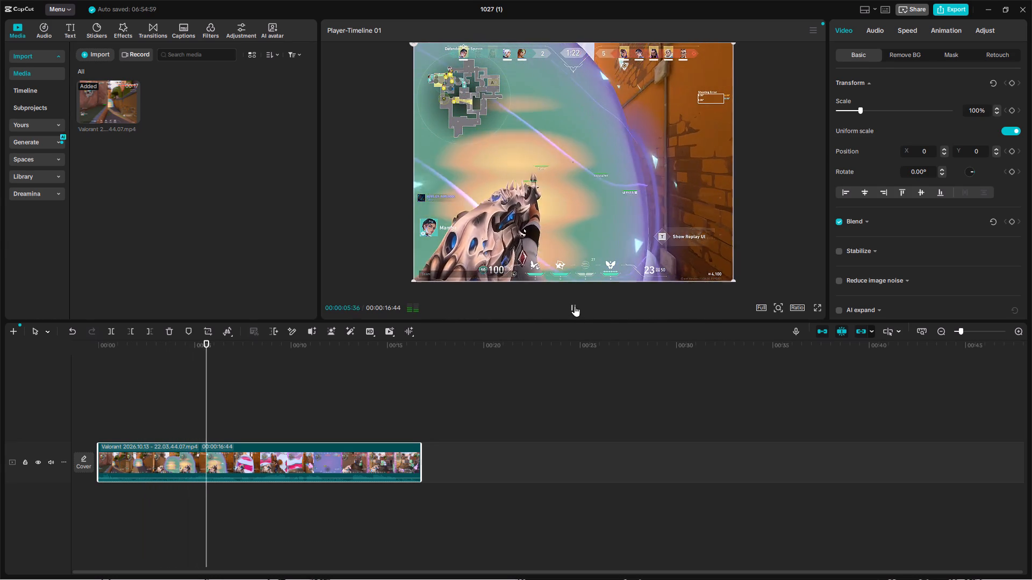
{"action": "left_click", "coordinate": [575, 306]}
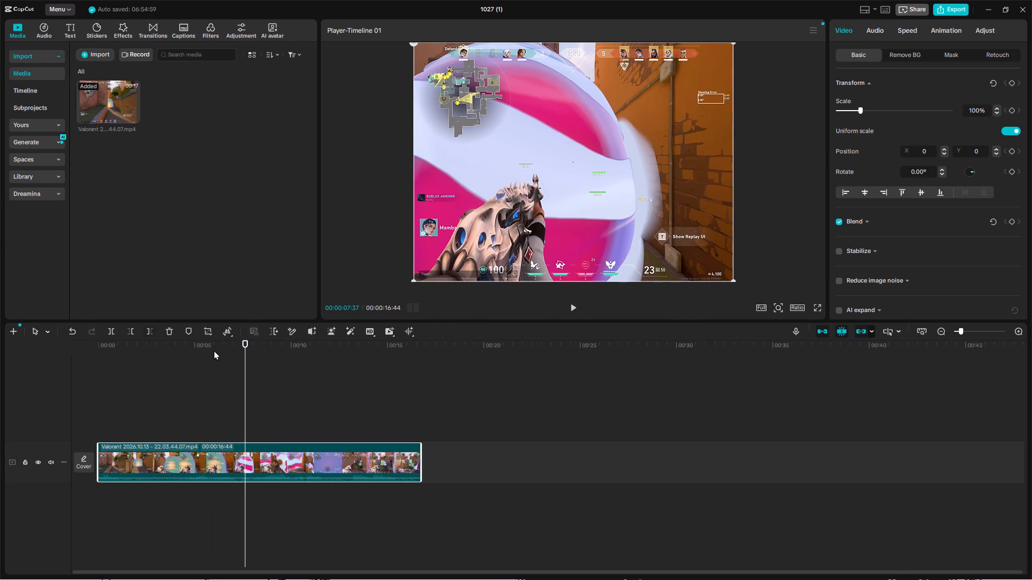
{"action": "left_click", "coordinate": [130, 331]}
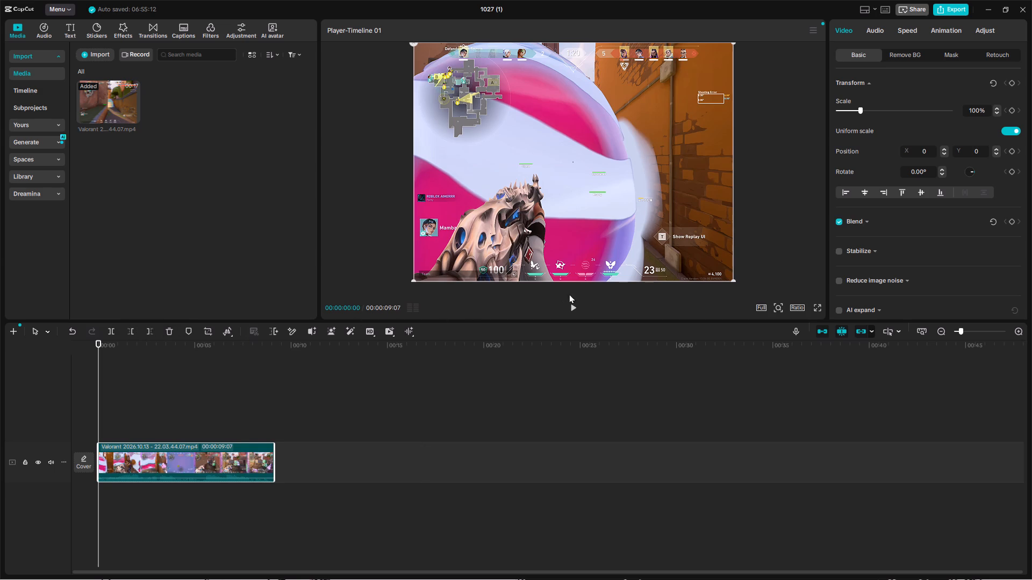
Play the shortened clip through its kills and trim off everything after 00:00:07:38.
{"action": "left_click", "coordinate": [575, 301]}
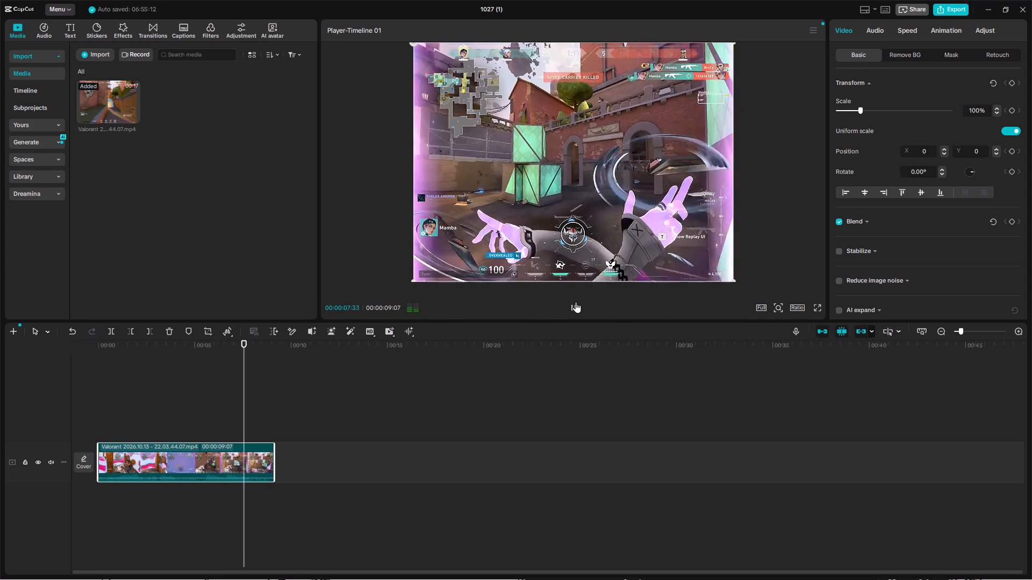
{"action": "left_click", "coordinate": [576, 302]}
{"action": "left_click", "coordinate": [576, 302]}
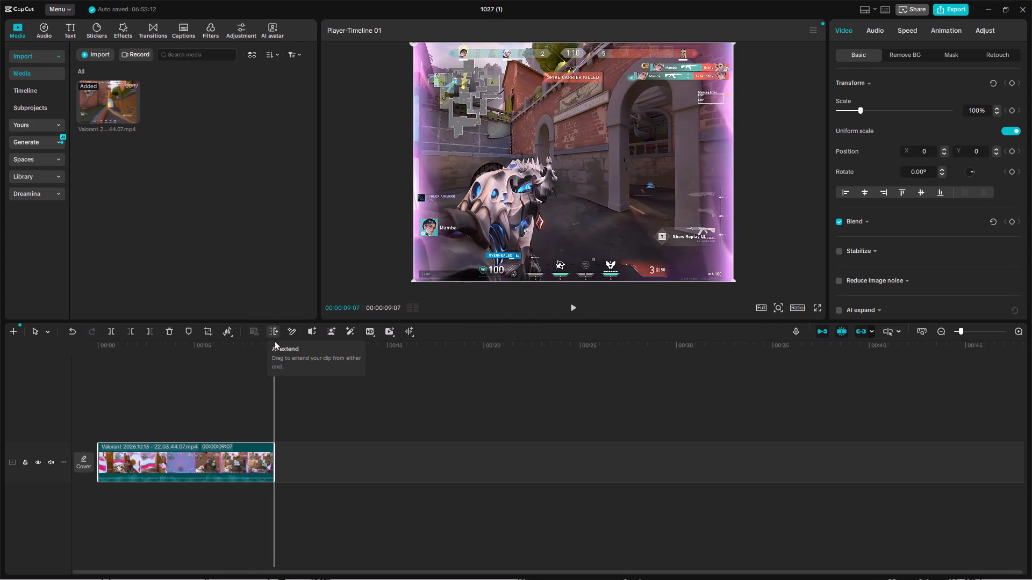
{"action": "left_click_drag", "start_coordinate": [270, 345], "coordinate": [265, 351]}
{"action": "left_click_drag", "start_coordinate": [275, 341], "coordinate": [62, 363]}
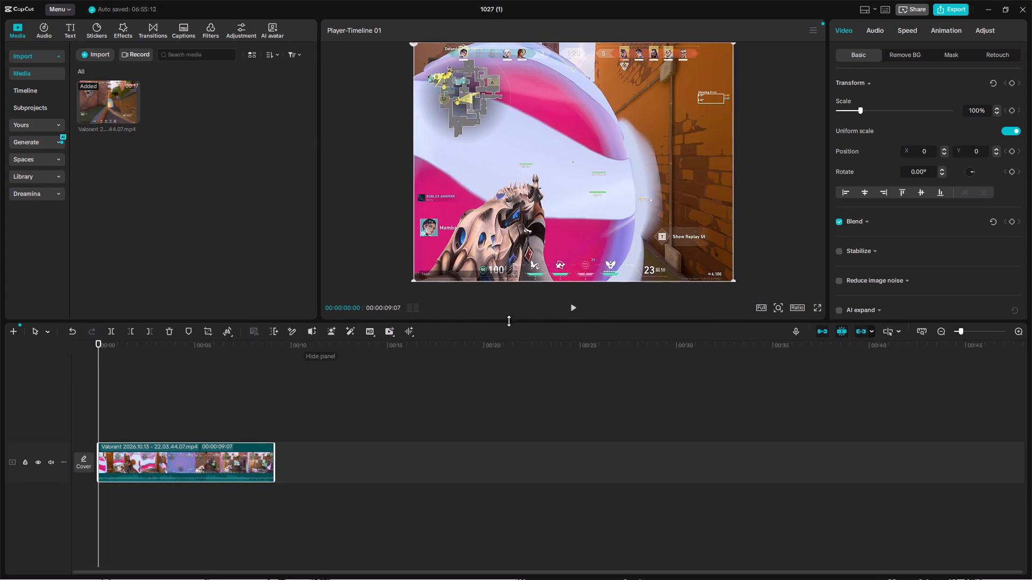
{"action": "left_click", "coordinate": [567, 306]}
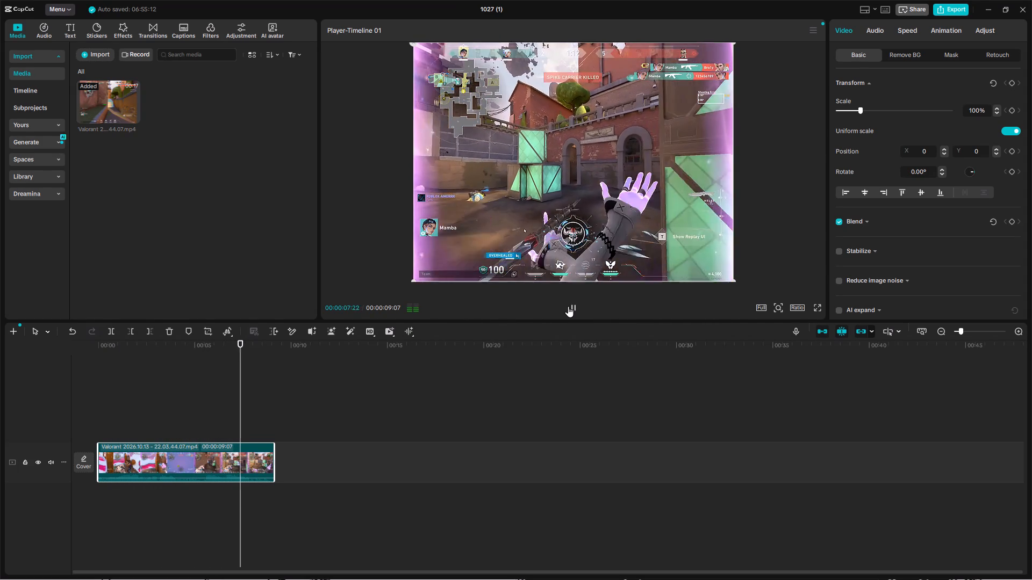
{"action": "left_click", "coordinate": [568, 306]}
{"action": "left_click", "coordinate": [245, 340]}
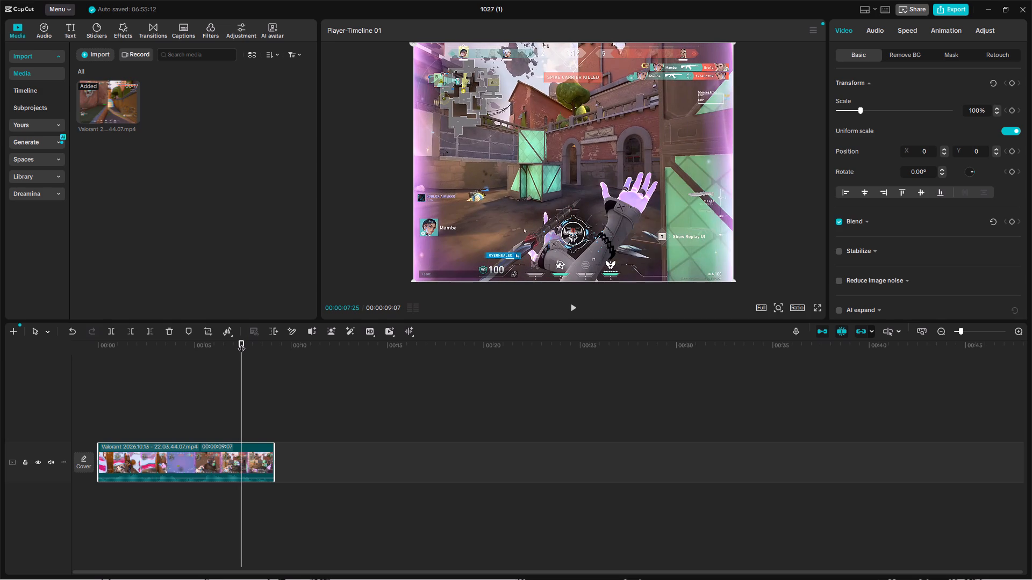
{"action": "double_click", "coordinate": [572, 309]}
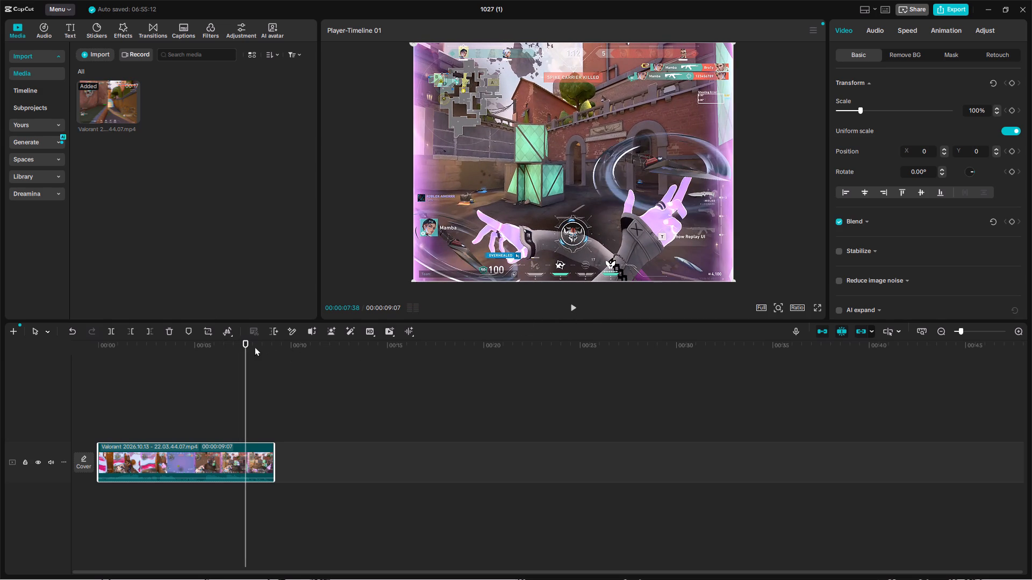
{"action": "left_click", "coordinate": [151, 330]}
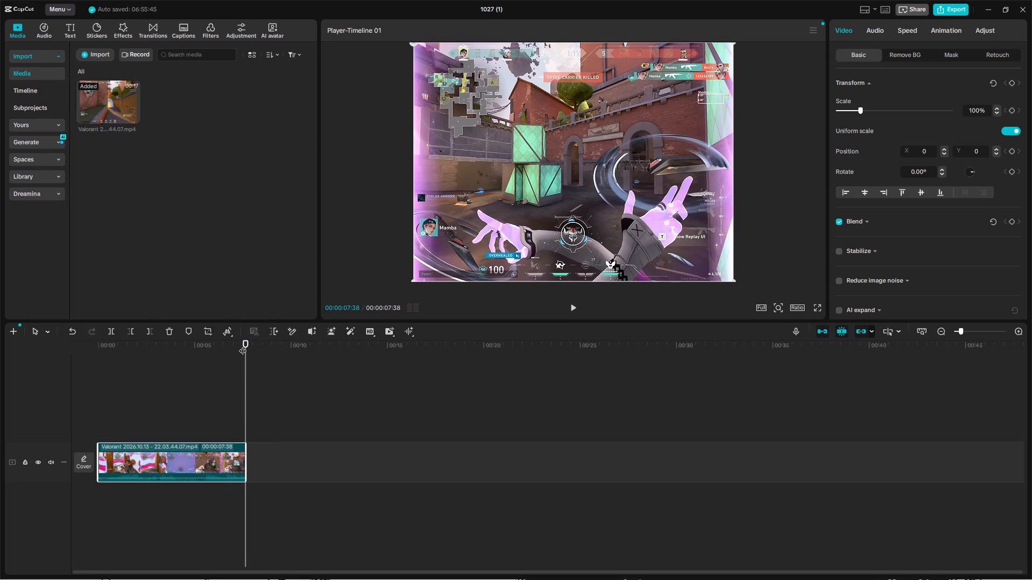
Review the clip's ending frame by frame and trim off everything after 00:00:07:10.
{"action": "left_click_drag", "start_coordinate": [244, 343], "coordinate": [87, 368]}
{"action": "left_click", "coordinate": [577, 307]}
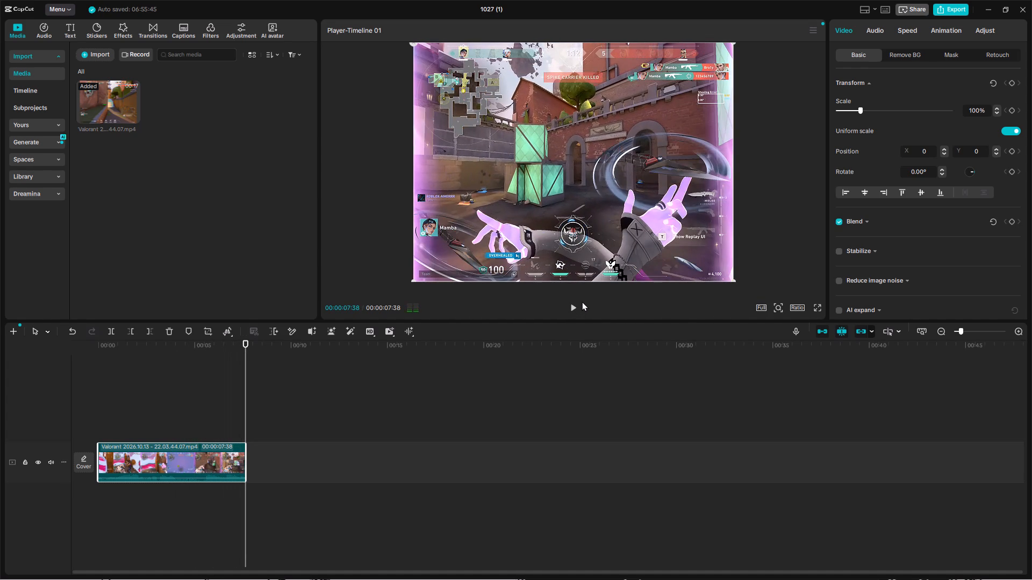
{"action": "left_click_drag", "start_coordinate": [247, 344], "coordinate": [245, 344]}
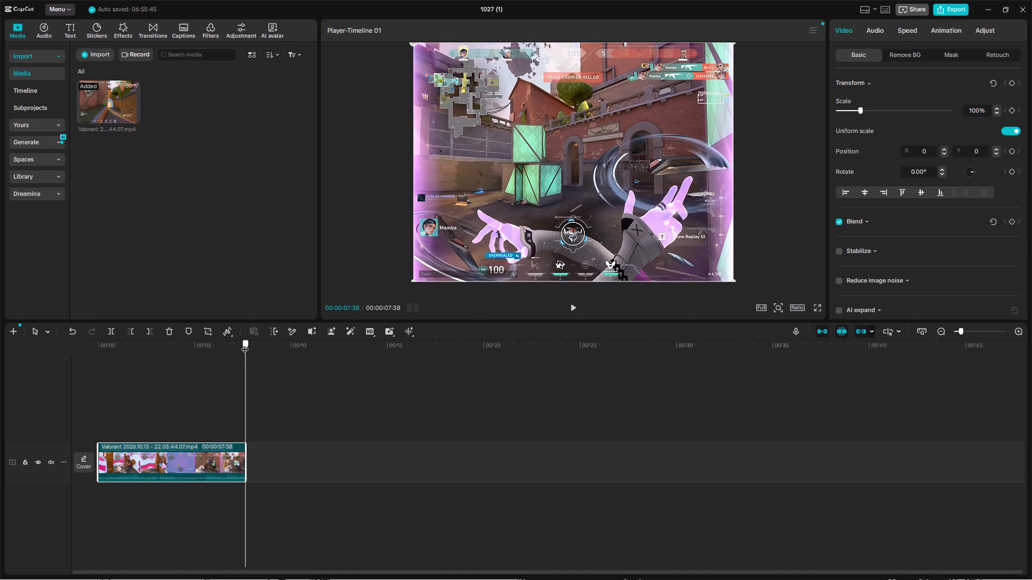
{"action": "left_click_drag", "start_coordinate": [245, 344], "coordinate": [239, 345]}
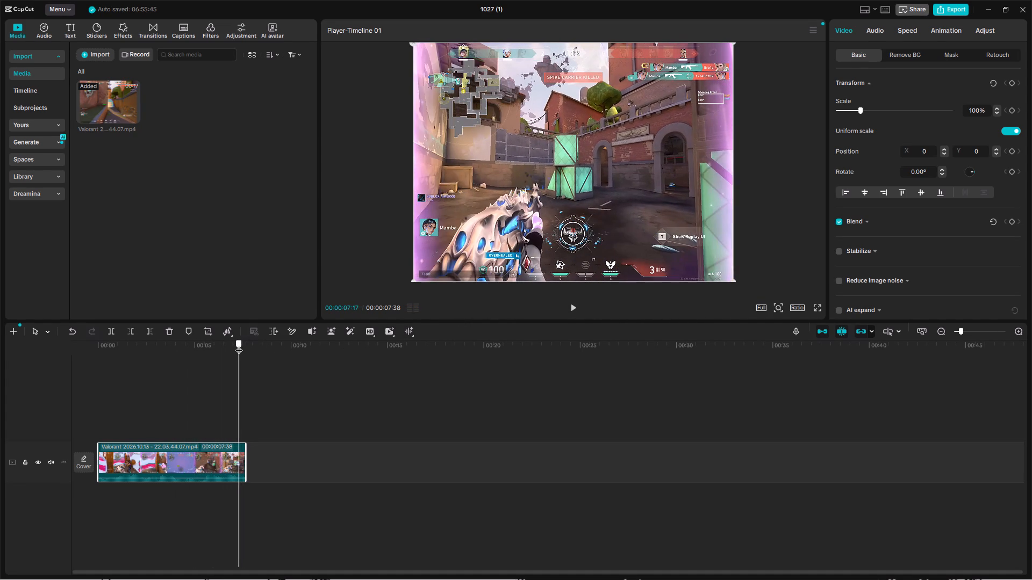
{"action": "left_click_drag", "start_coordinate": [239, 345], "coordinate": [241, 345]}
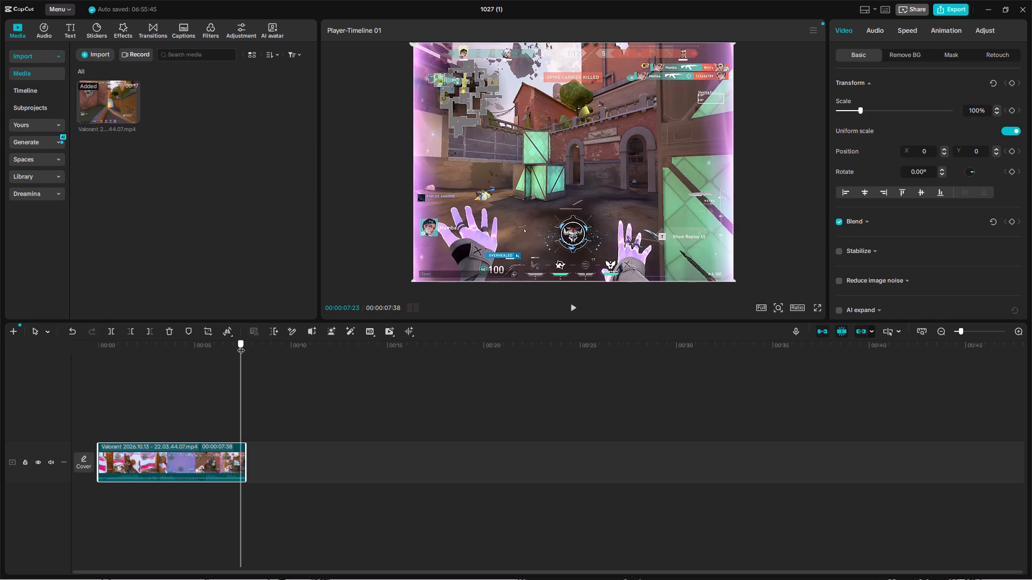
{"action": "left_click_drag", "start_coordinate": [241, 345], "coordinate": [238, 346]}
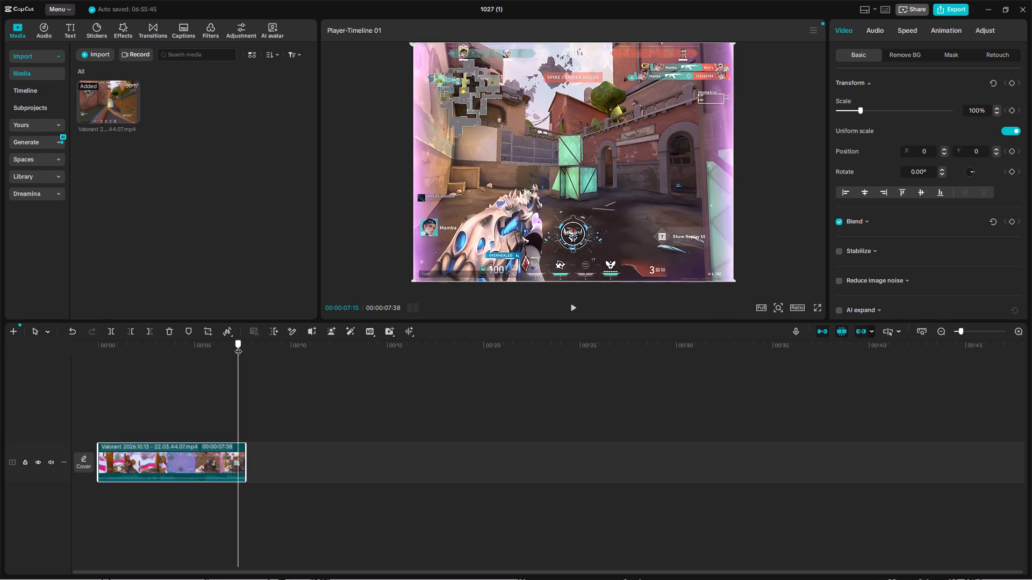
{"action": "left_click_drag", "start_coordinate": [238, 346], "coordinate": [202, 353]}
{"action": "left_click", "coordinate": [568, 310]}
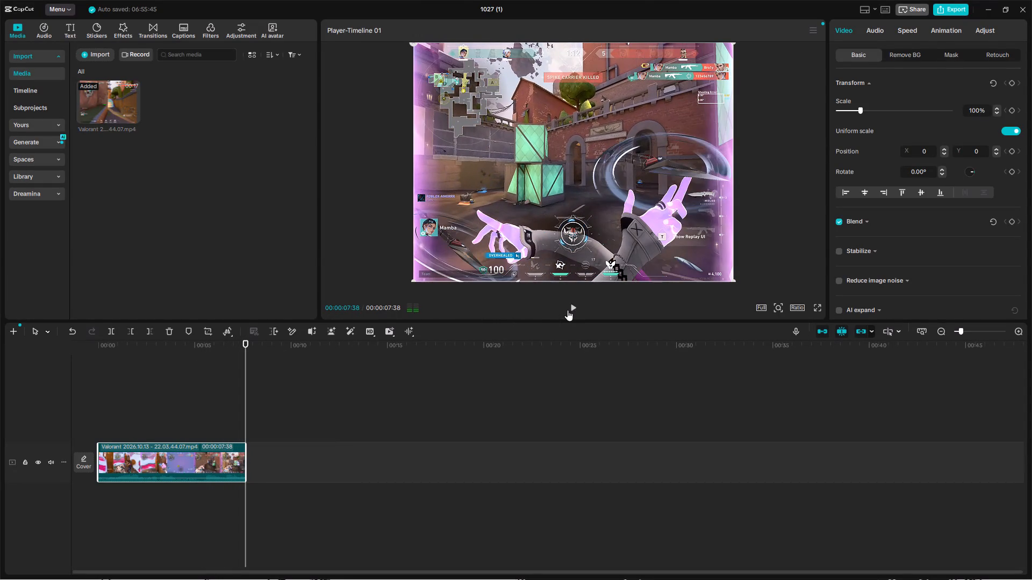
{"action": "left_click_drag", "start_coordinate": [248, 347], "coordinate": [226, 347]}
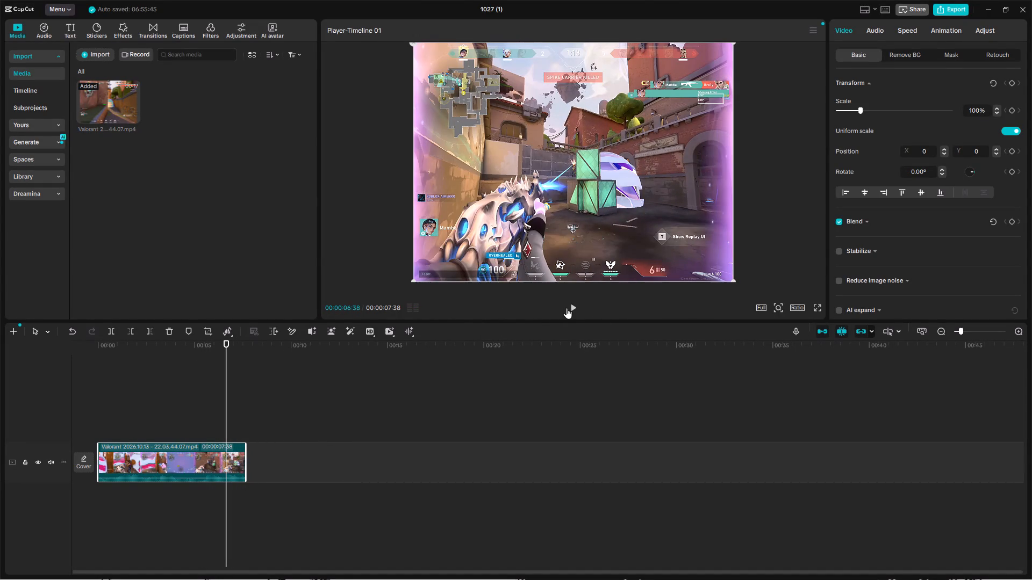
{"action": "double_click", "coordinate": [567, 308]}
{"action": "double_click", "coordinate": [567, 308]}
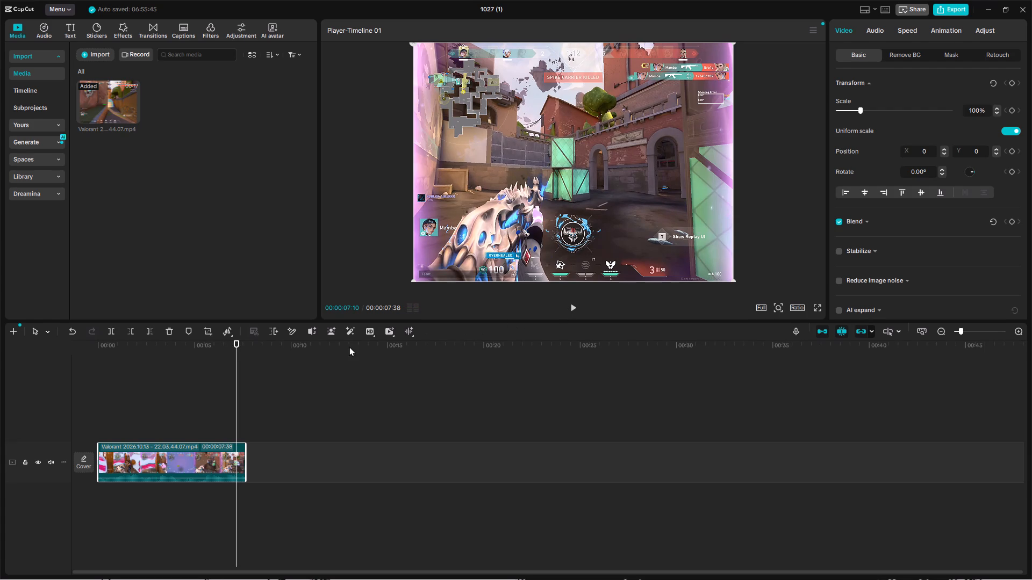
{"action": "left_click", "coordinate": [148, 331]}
Trim the clip's end to 00:00:07:00, just after the final kill, and replay the edit from the start.
{"action": "left_click_drag", "start_coordinate": [238, 348], "coordinate": [0, 351]}
{"action": "left_click", "coordinate": [570, 306]}
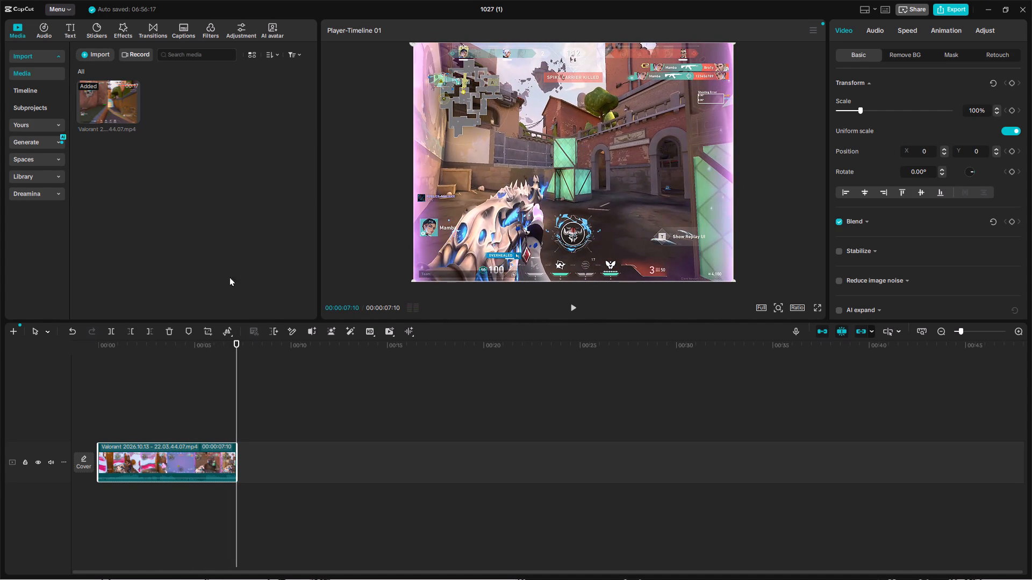
{"action": "left_click_drag", "start_coordinate": [235, 343], "coordinate": [223, 343]}
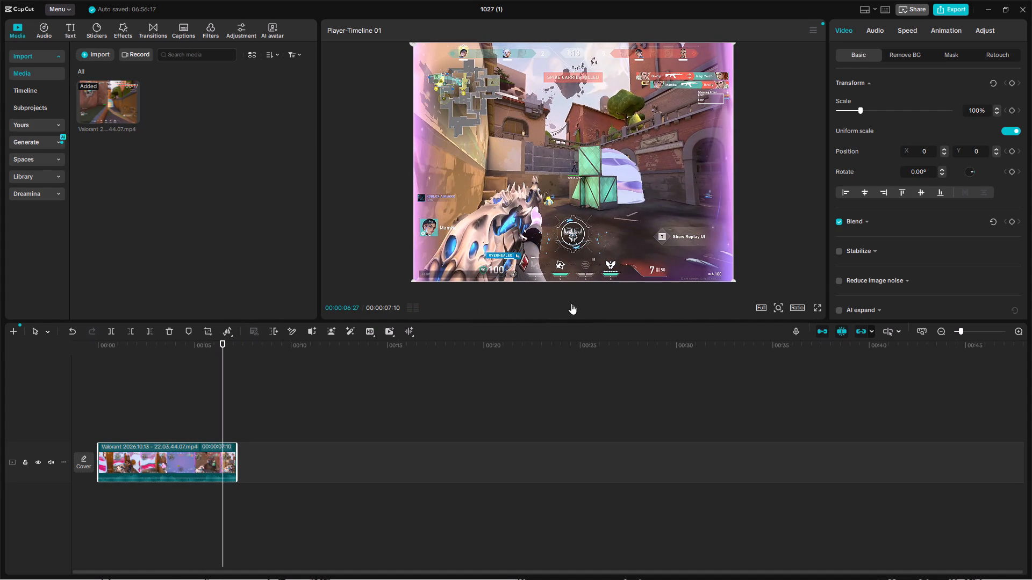
{"action": "left_click", "coordinate": [571, 303]}
{"action": "left_click", "coordinate": [571, 303]}
{"action": "double_click", "coordinate": [571, 303]}
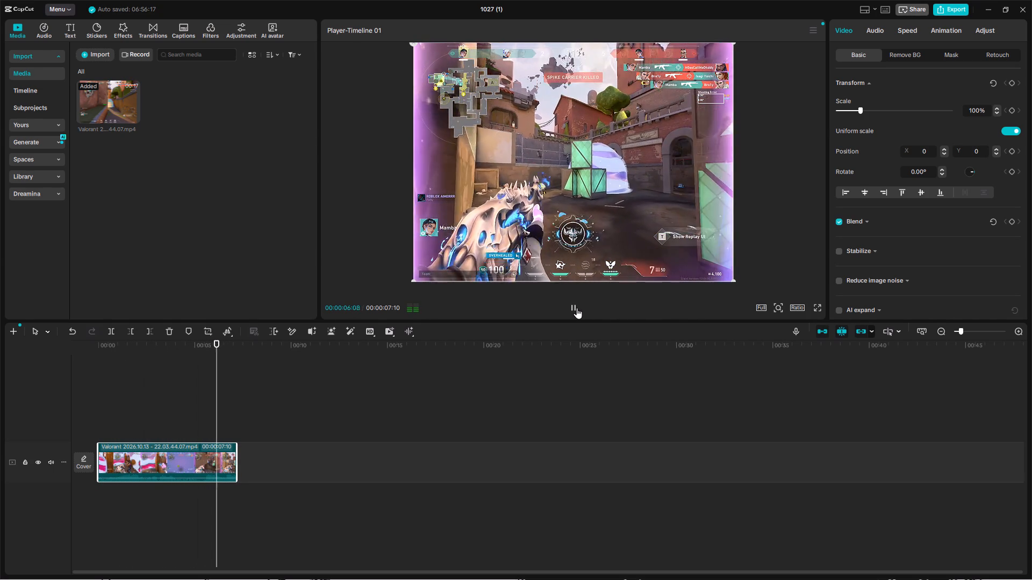
{"action": "left_click", "coordinate": [577, 308]}
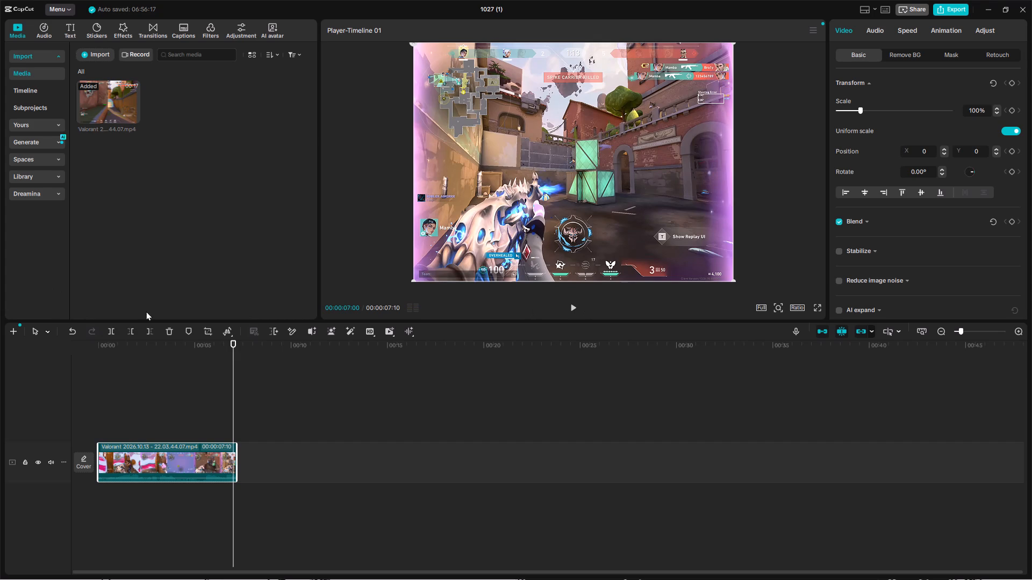
{"action": "left_click", "coordinate": [151, 330]}
{"action": "left_click_drag", "start_coordinate": [232, 339], "coordinate": [177, 351]}
{"action": "left_click_drag", "start_coordinate": [234, 340], "coordinate": [188, 348]}
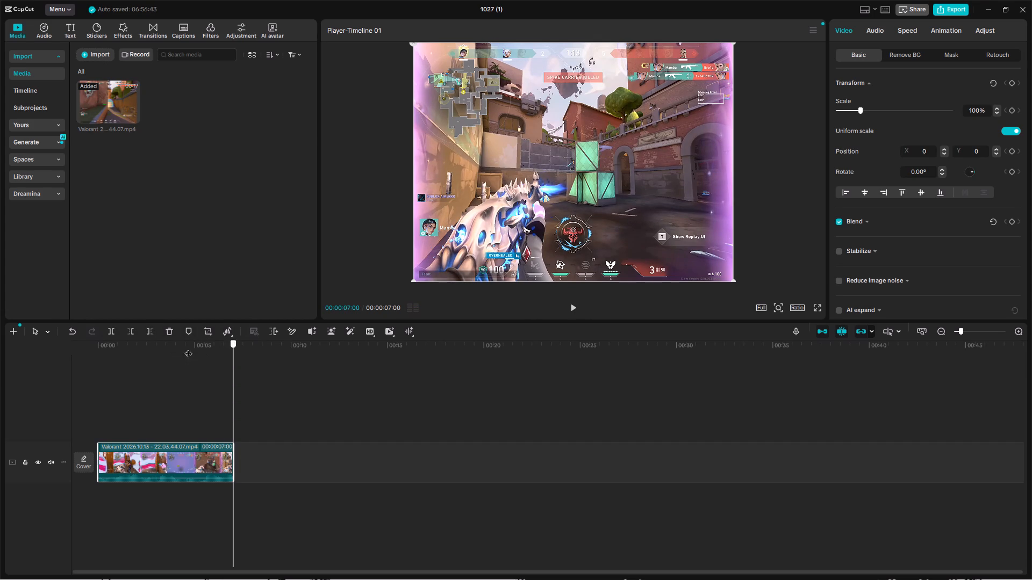
{"action": "left_click_drag", "start_coordinate": [188, 348], "coordinate": [69, 359]}
{"action": "left_click", "coordinate": [569, 305]}
Export the trimmed edit as a 1080P, 60fps H.264 mp4 video and bring up CapCut's Videos folder in File Explorer.
{"action": "left_click", "coordinate": [947, 11]}
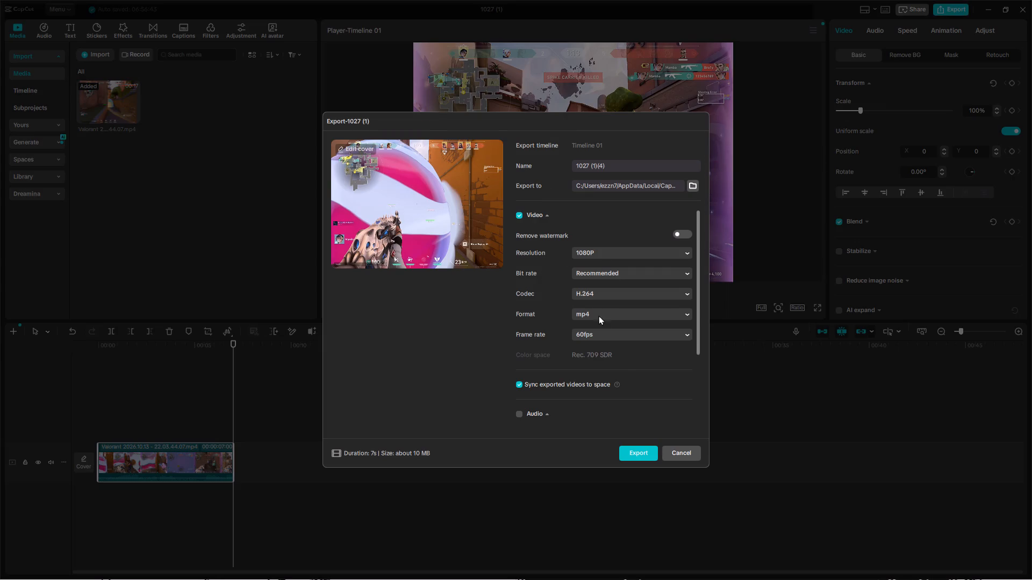
{"action": "left_click", "coordinate": [651, 446]}
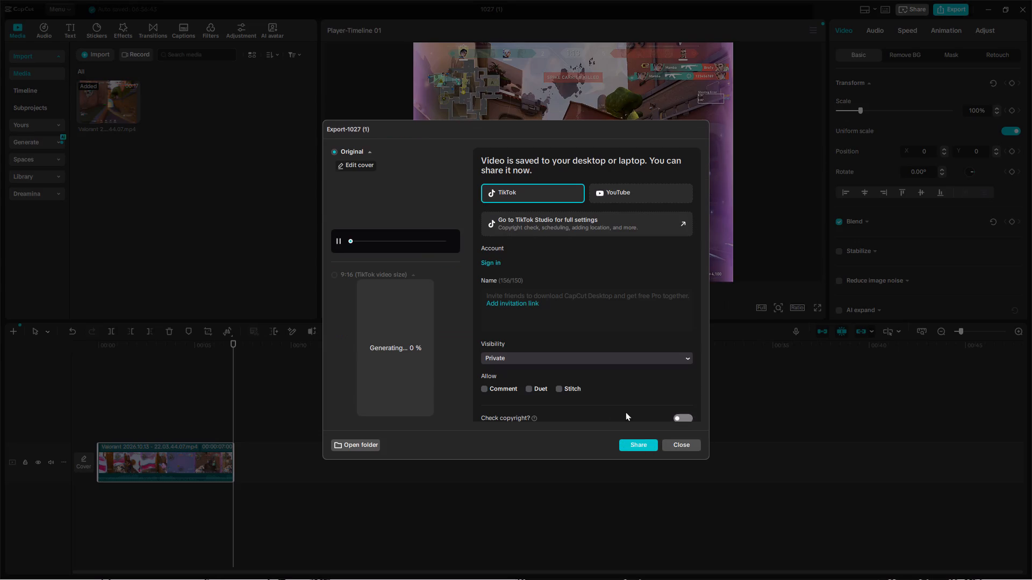
{"action": "left_click", "coordinate": [677, 440]}
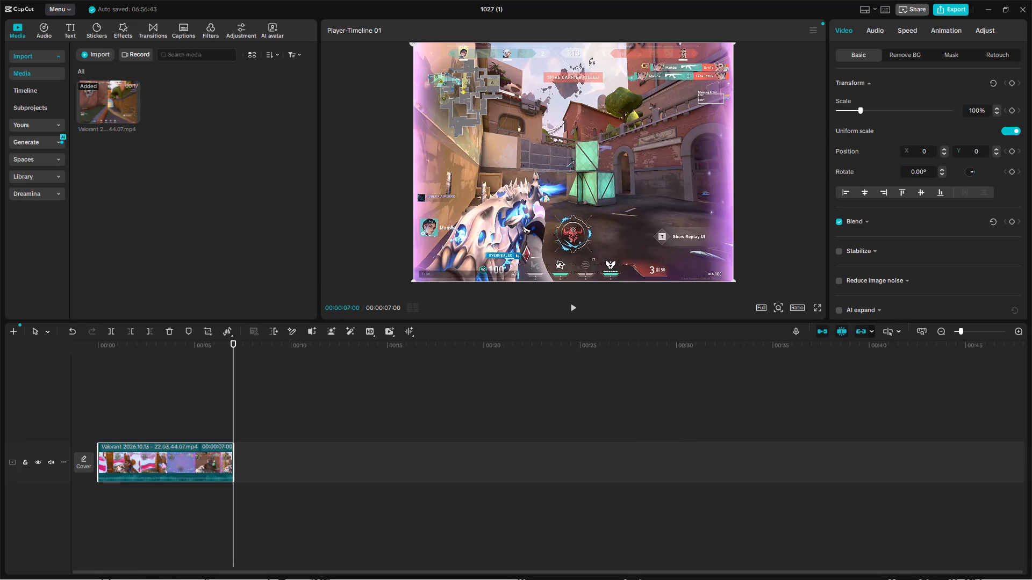
{"action": "left_click", "coordinate": [132, 522]}
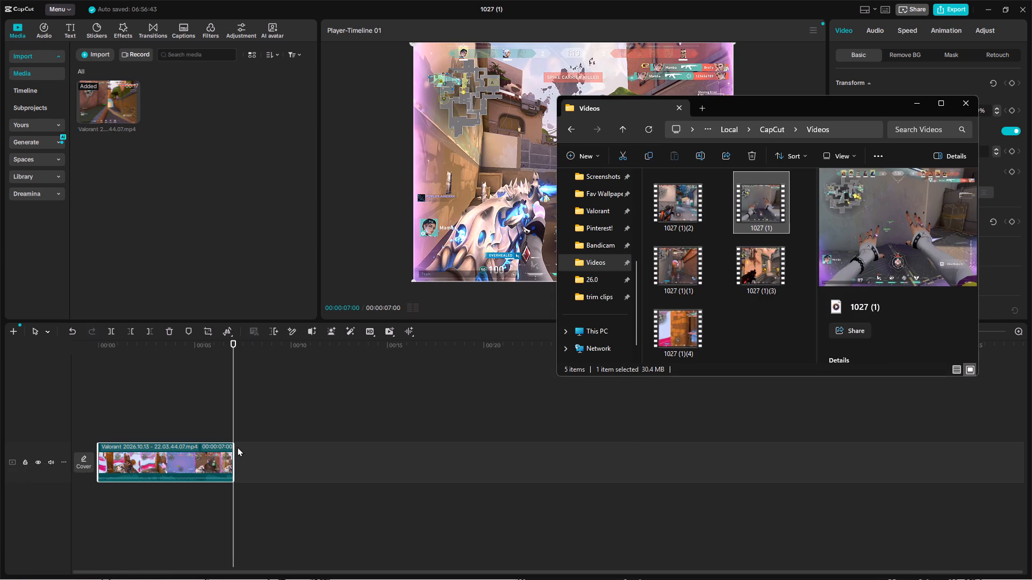
Delete the exported Valorant recording from the CapCut project's media, along with its clip on the timeline.
{"action": "right_click", "coordinate": [96, 106]}
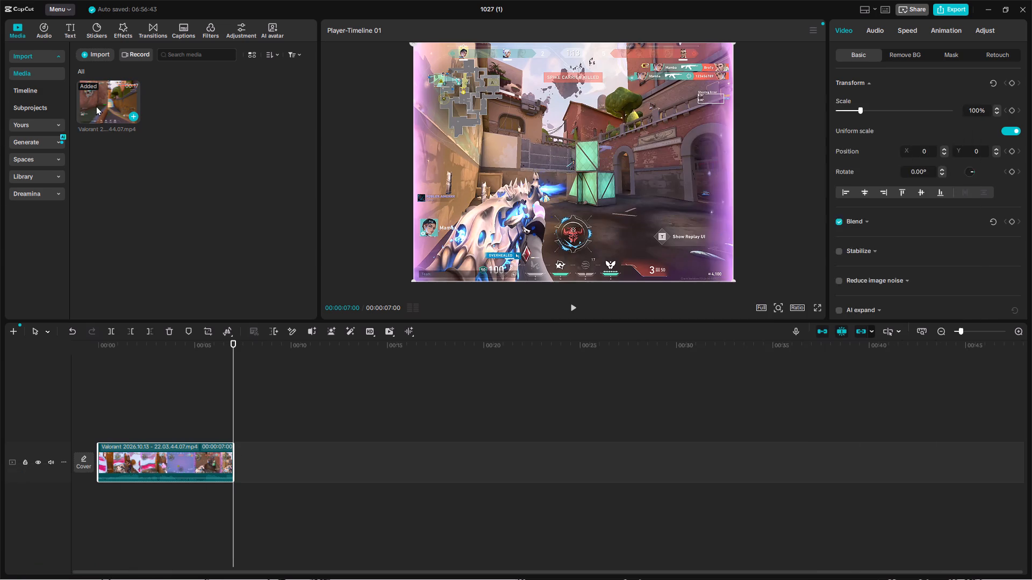
{"action": "left_click", "coordinate": [132, 148]}
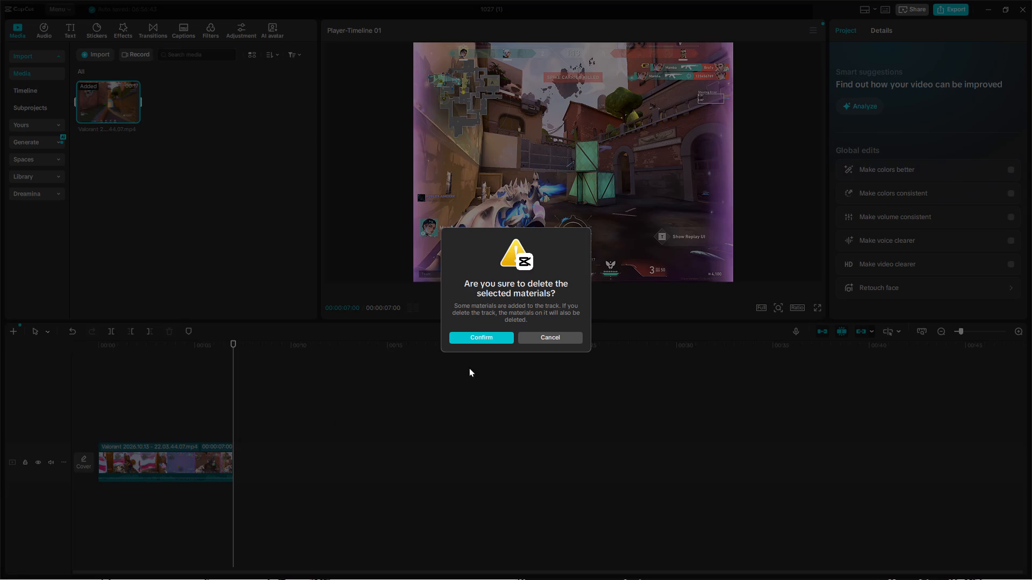
{"action": "left_click", "coordinate": [481, 343]}
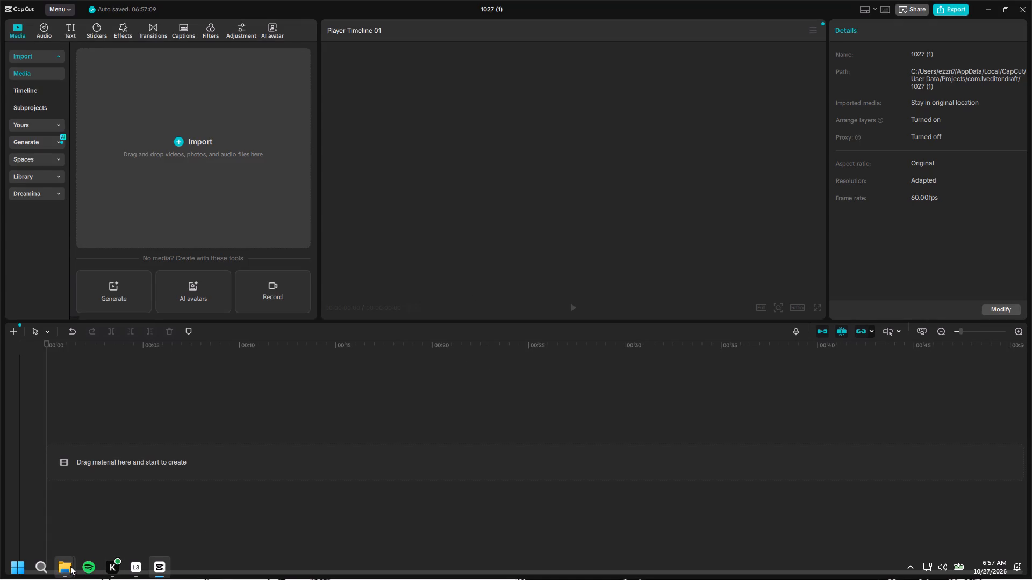
Bring the recording Valorant 2026.10.13 - 22.05.29.08 from File Explorer's Valorant folder onto the empty CapCut timeline.
{"action": "left_click", "coordinate": [60, 530]}
{"action": "left_click_drag", "start_coordinate": [468, 408], "coordinate": [396, 447]}
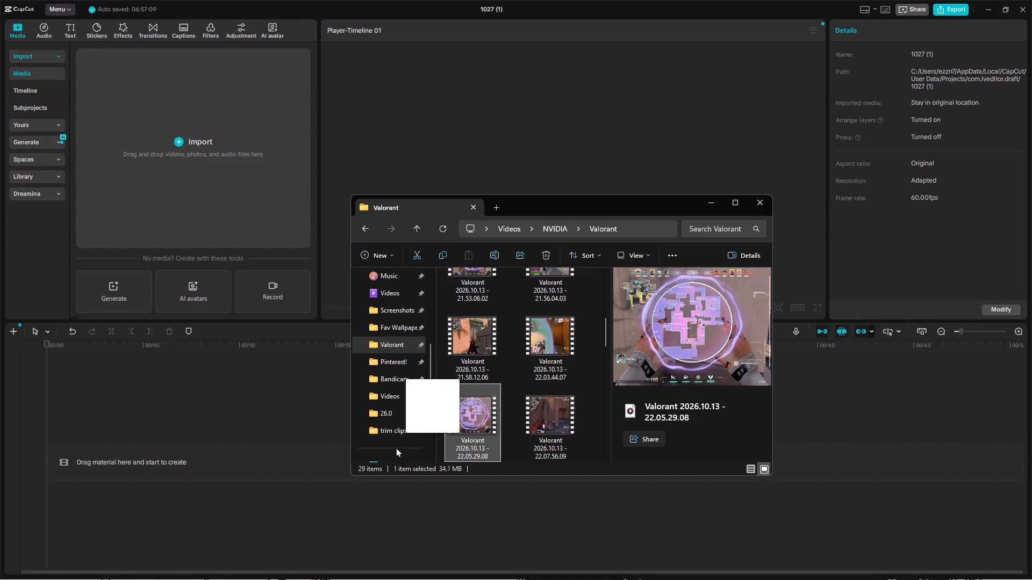
{"action": "left_click_drag", "start_coordinate": [396, 447], "coordinate": [89, 474]}
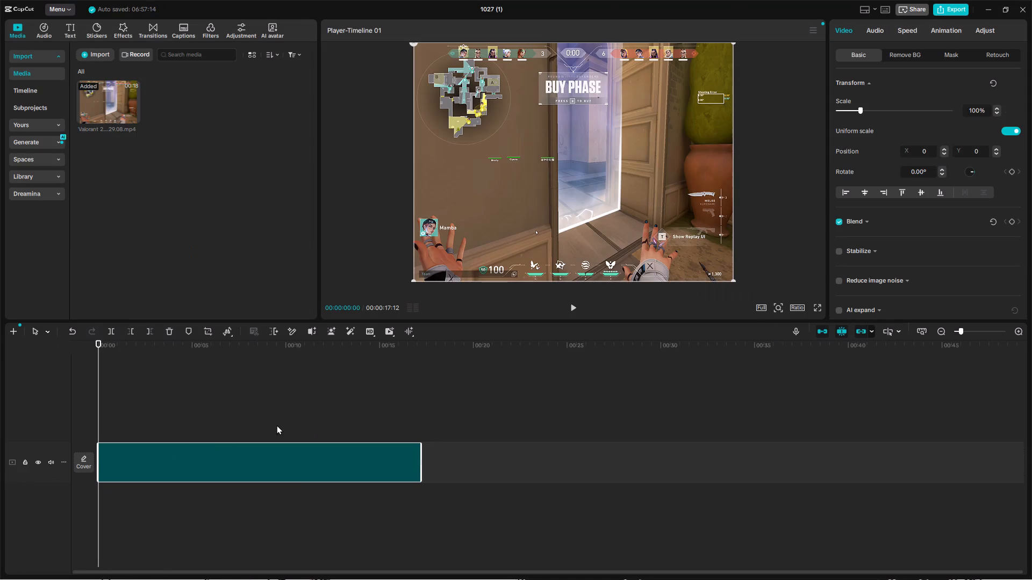
Play through the new recording, pausing and rewinding around the first kill to find where the highlight should begin.
{"action": "left_click", "coordinate": [566, 310]}
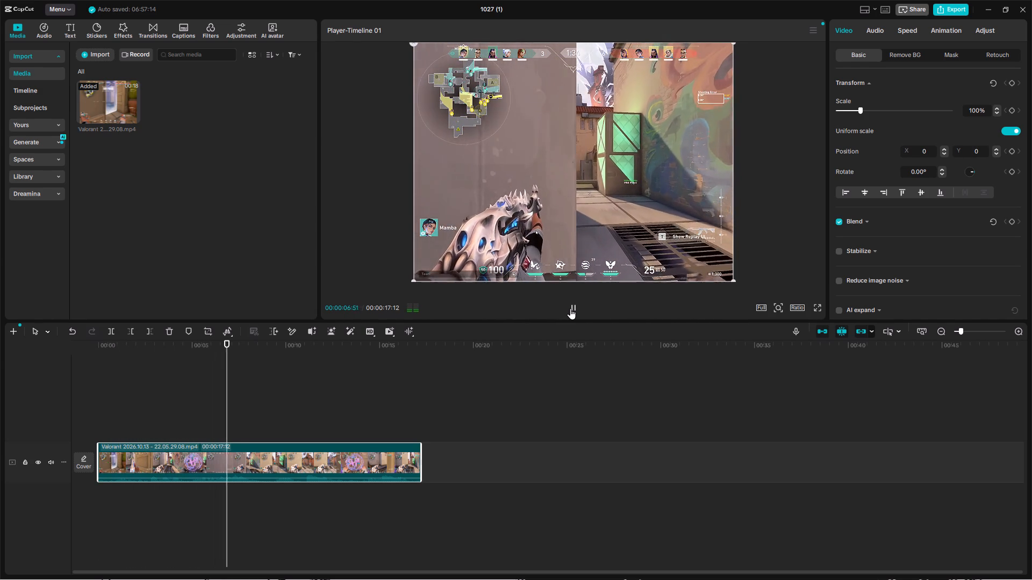
{"action": "left_click", "coordinate": [570, 308]}
{"action": "left_click", "coordinate": [570, 308]}
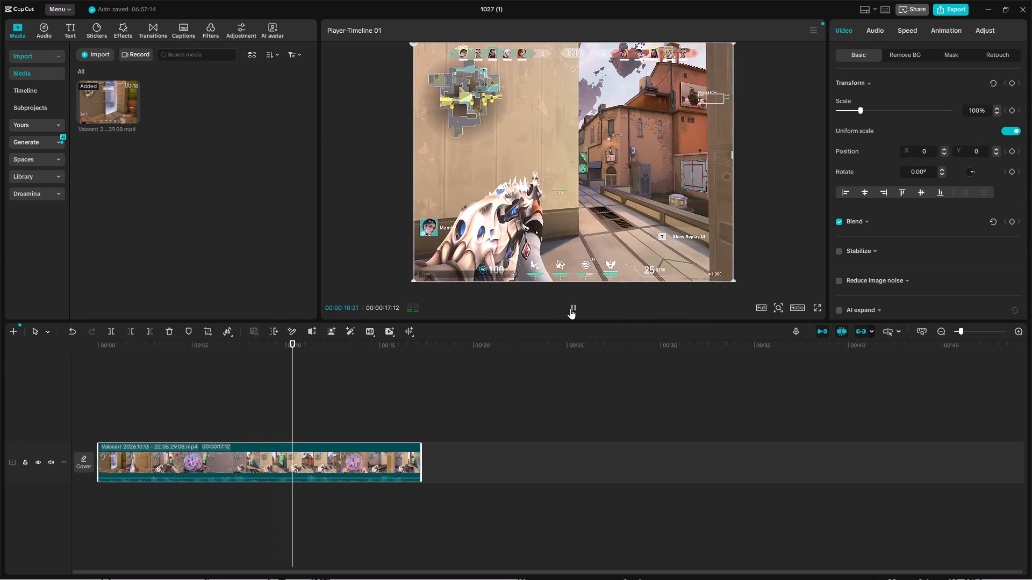
{"action": "left_click", "coordinate": [570, 308]}
{"action": "left_click", "coordinate": [570, 308]}
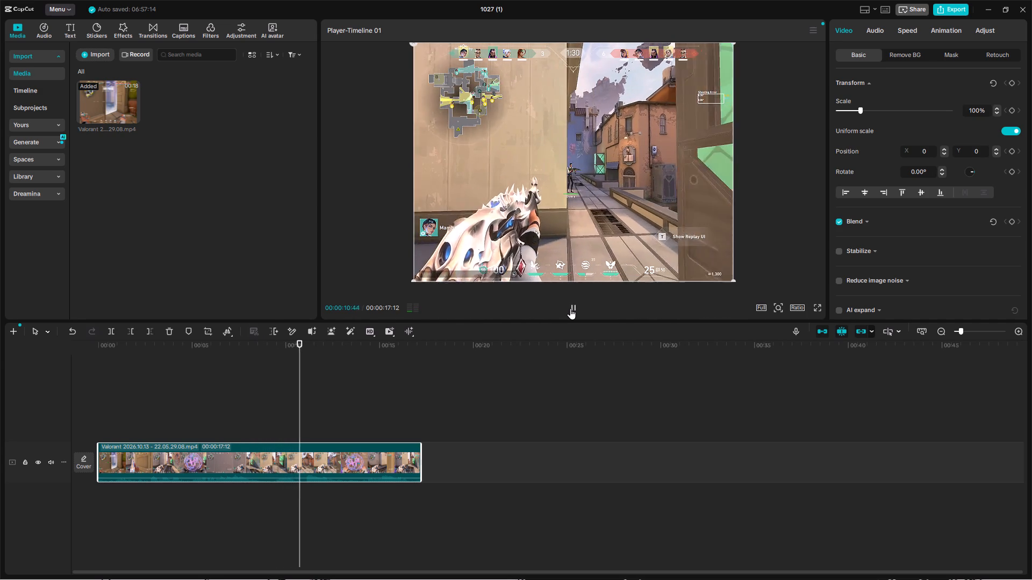
{"action": "left_click_drag", "start_coordinate": [335, 341], "coordinate": [321, 341]}
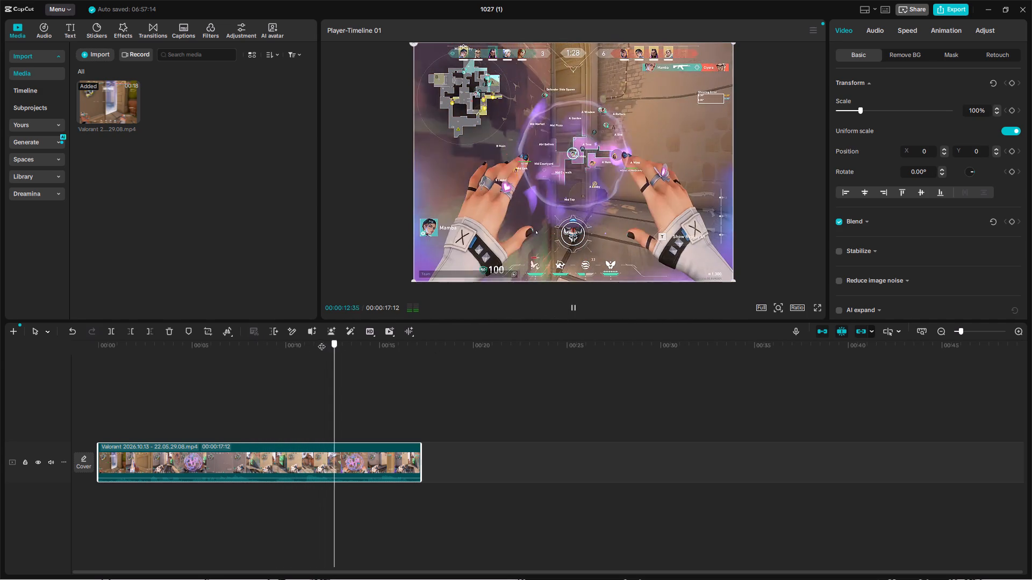
{"action": "left_click_drag", "start_coordinate": [321, 341], "coordinate": [318, 342]}
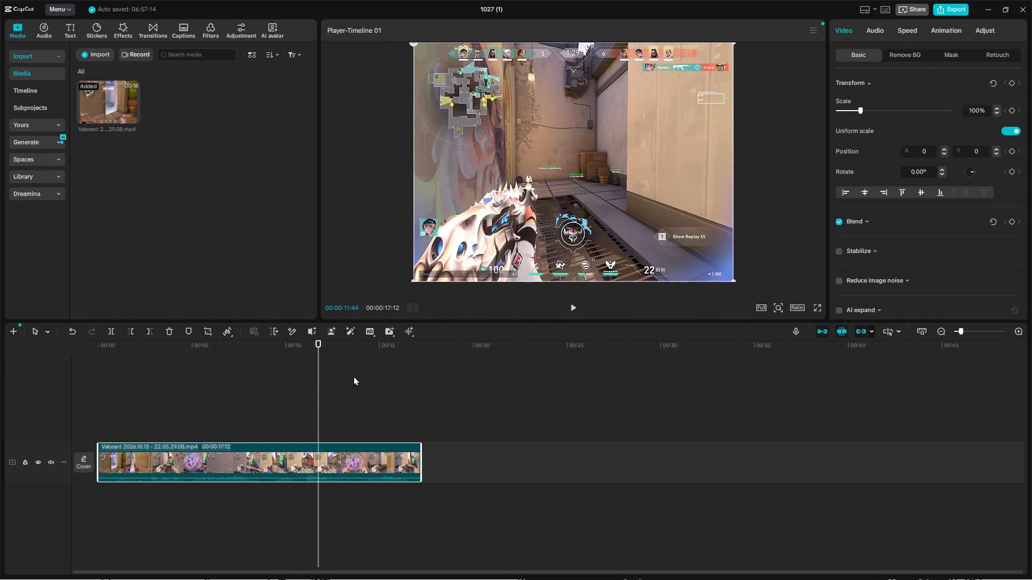
{"action": "left_click_drag", "start_coordinate": [318, 346], "coordinate": [267, 356]}
{"action": "left_click", "coordinate": [574, 309]}
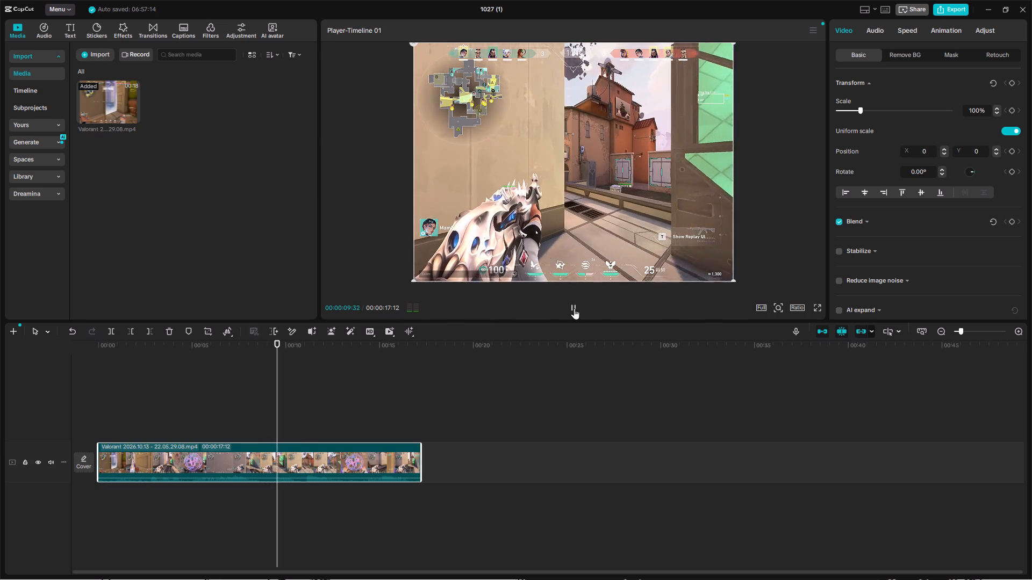
Cut away everything before 00:00:06:58 in the recording, so the clip starts shortly before the first kill.
{"action": "left_click_drag", "start_coordinate": [292, 347], "coordinate": [221, 351]}
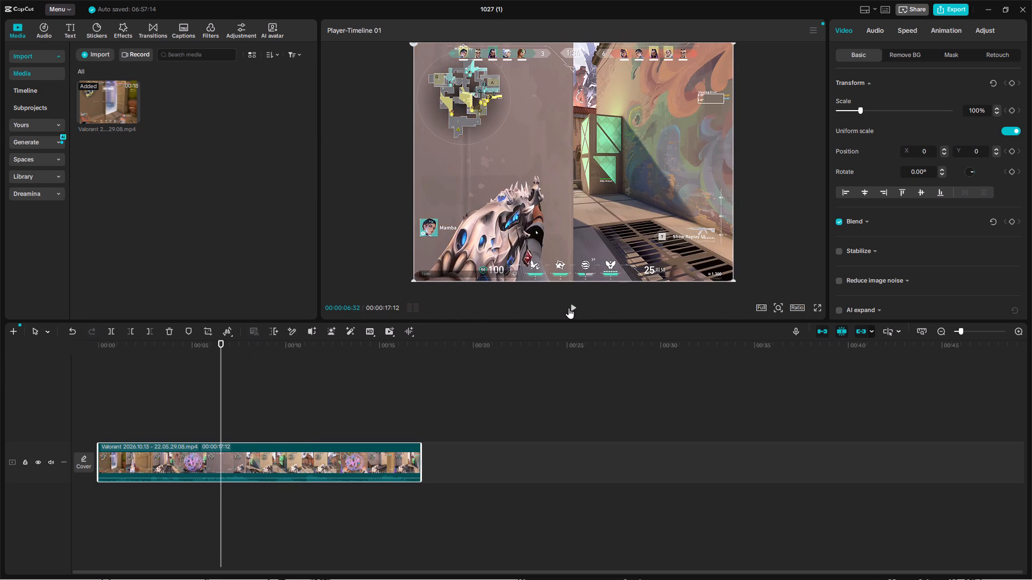
{"action": "left_click", "coordinate": [569, 308]}
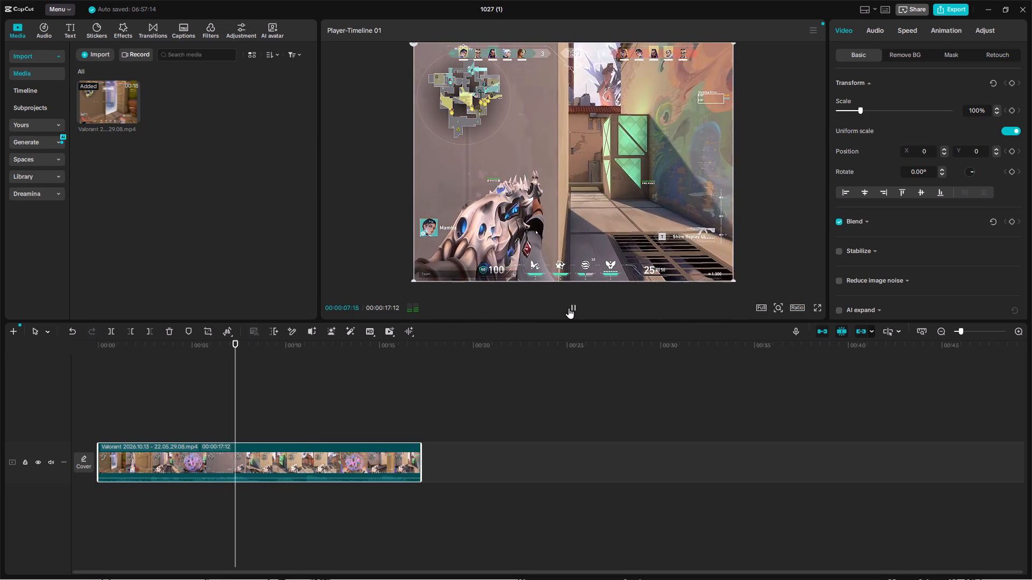
{"action": "left_click_drag", "start_coordinate": [258, 342], "coordinate": [221, 355]}
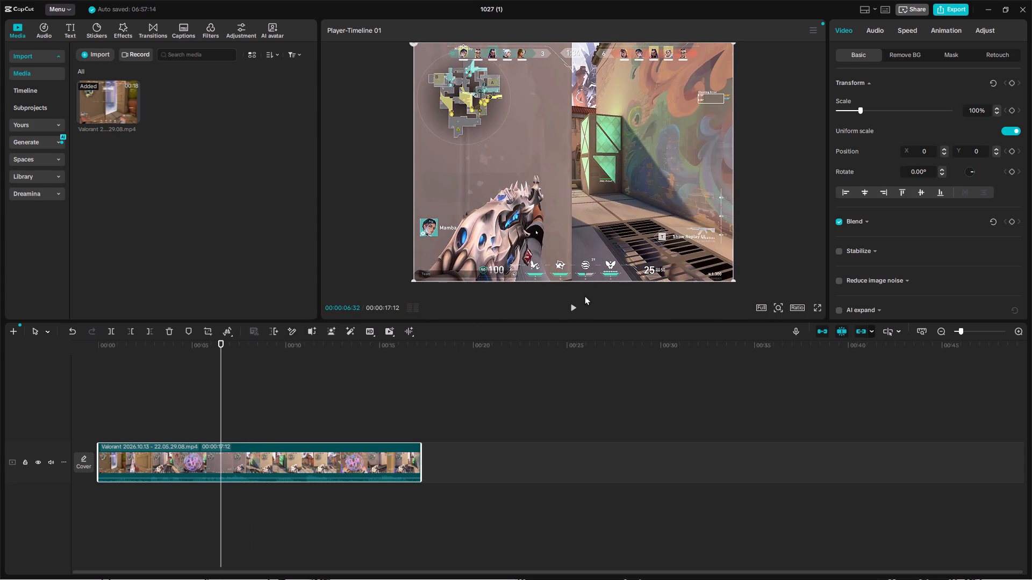
{"action": "double_click", "coordinate": [570, 303]}
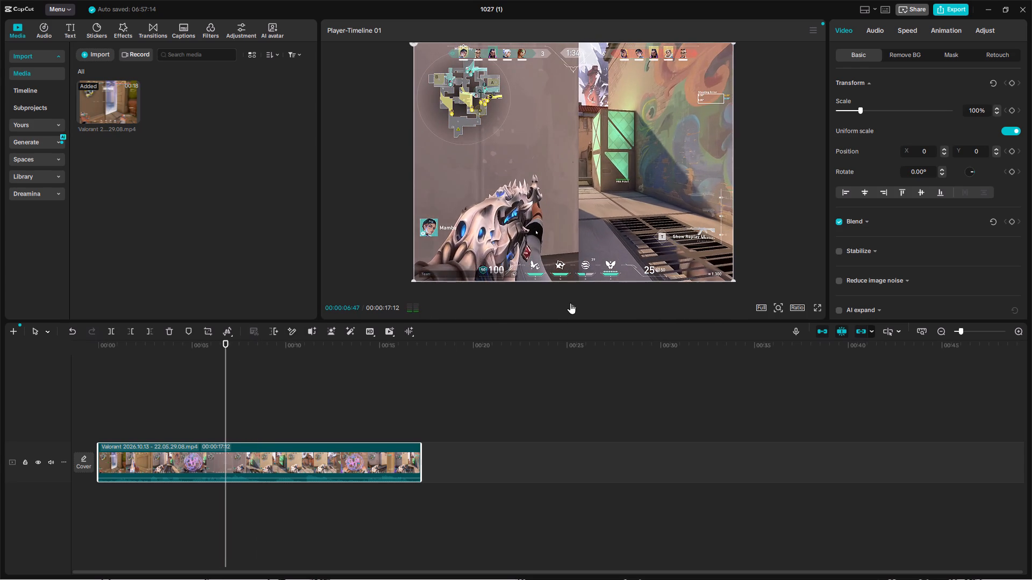
{"action": "left_click", "coordinate": [570, 303]}
{"action": "left_click", "coordinate": [570, 303]}
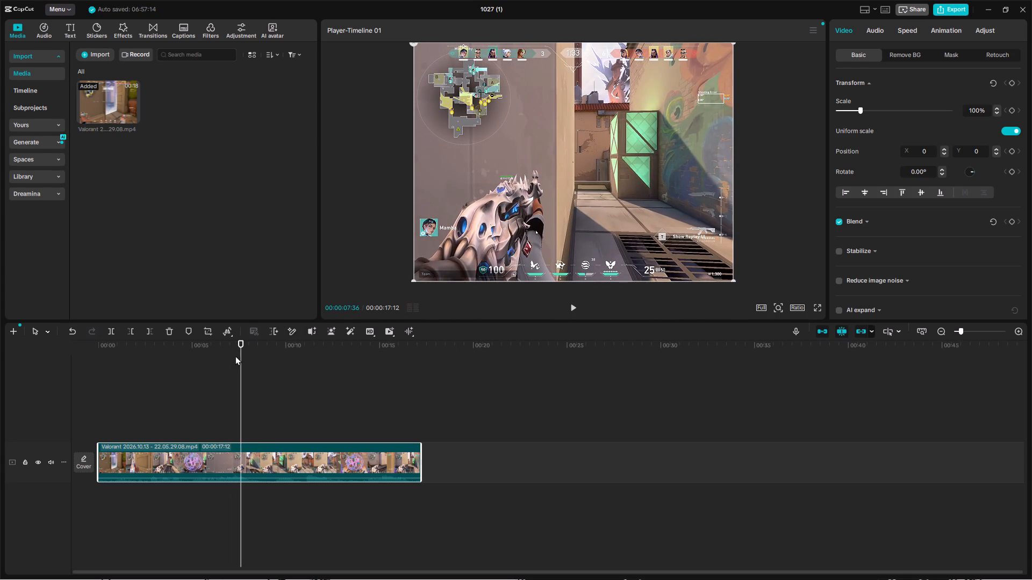
{"action": "left_click_drag", "start_coordinate": [242, 347], "coordinate": [194, 358]}
{"action": "left_click", "coordinate": [576, 303]}
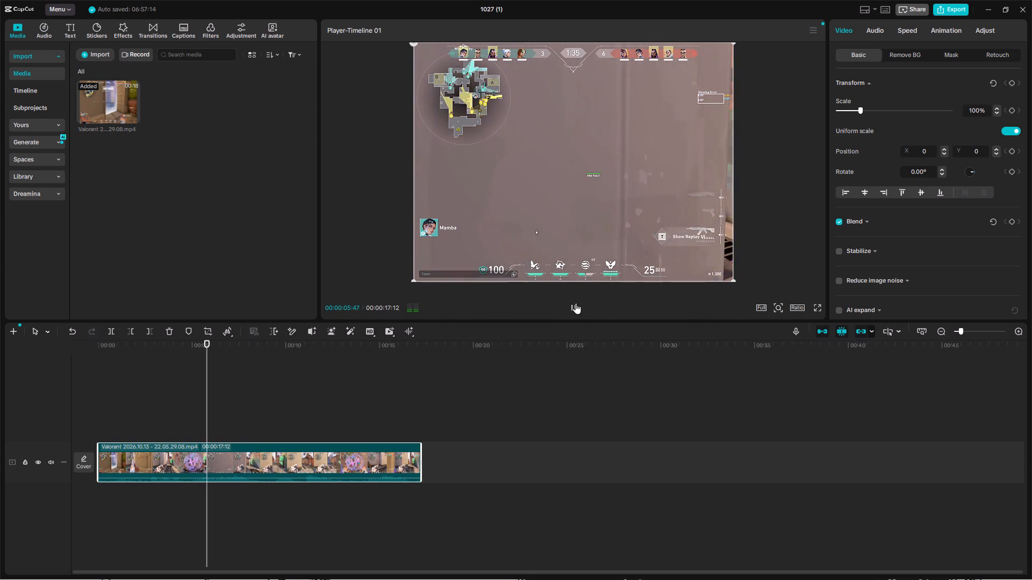
{"action": "left_click", "coordinate": [576, 303]}
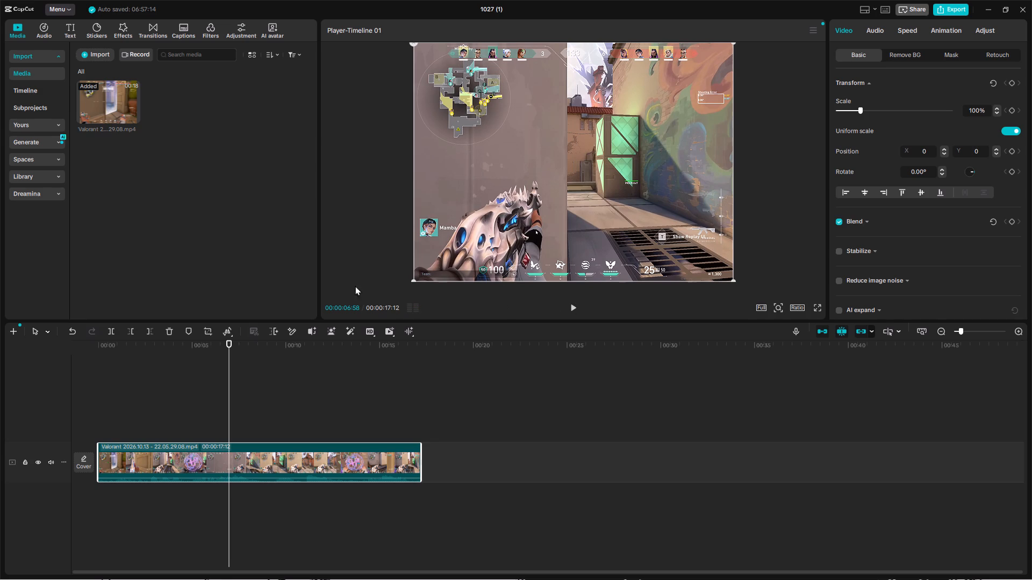
{"action": "left_click", "coordinate": [134, 335]}
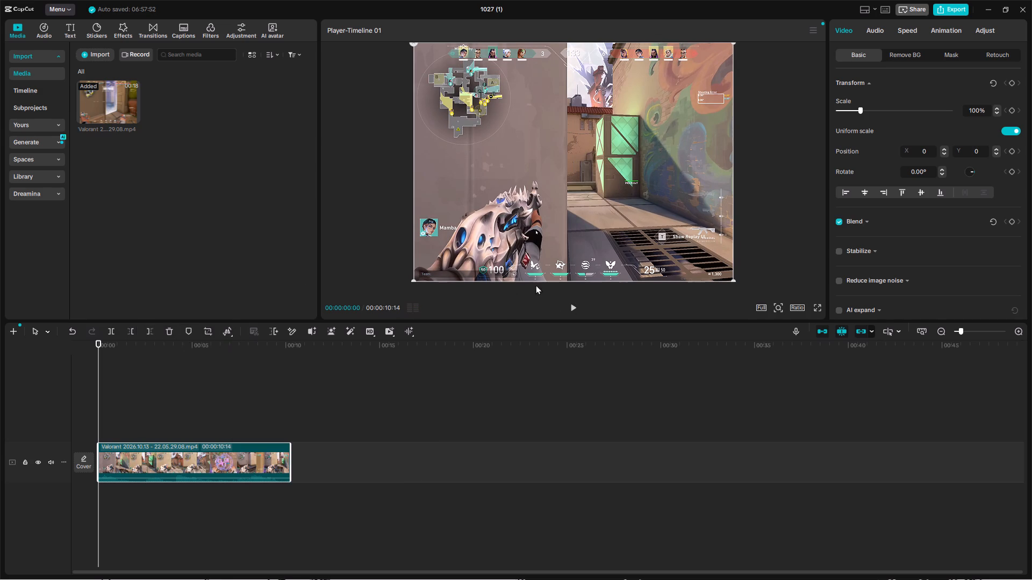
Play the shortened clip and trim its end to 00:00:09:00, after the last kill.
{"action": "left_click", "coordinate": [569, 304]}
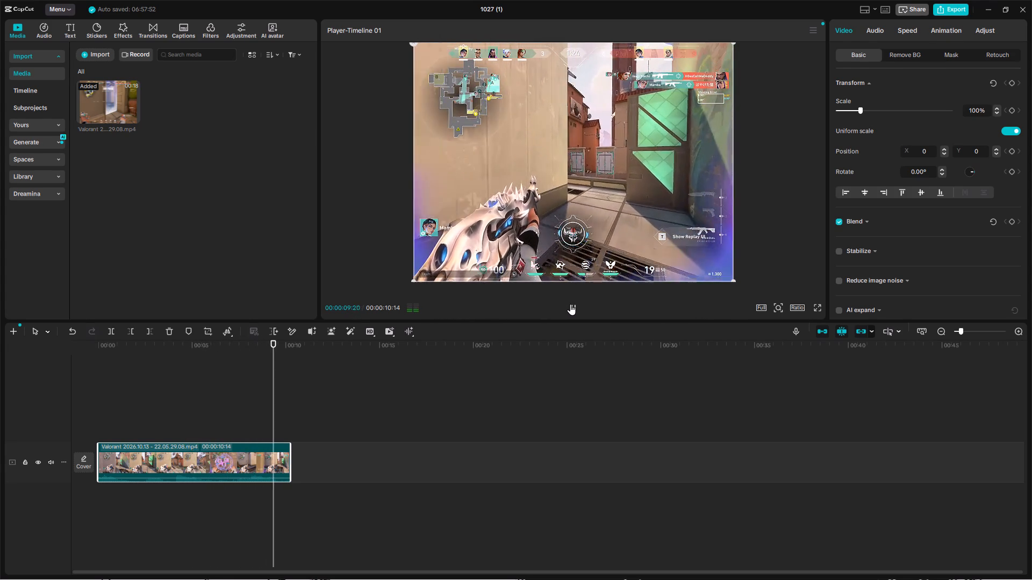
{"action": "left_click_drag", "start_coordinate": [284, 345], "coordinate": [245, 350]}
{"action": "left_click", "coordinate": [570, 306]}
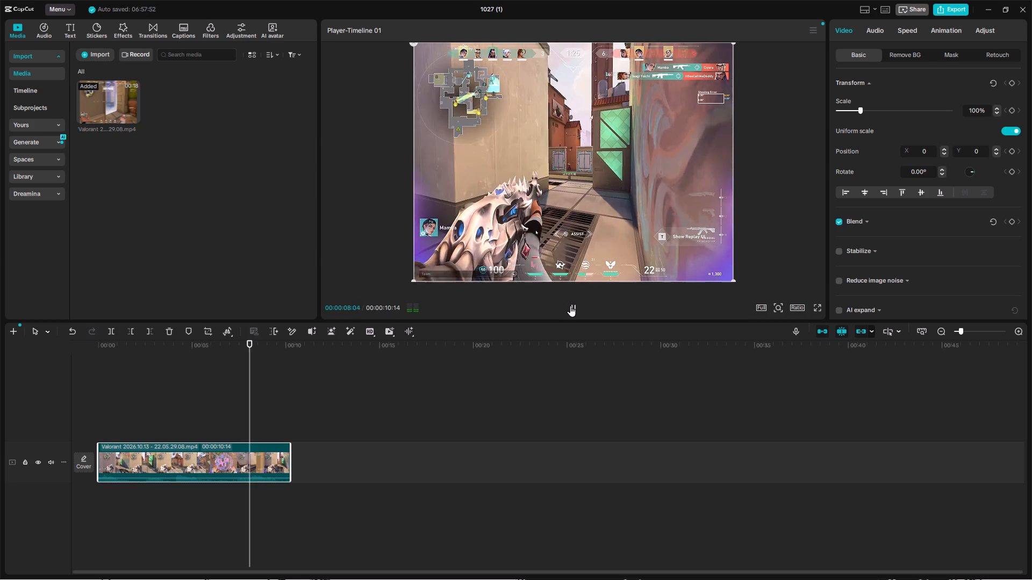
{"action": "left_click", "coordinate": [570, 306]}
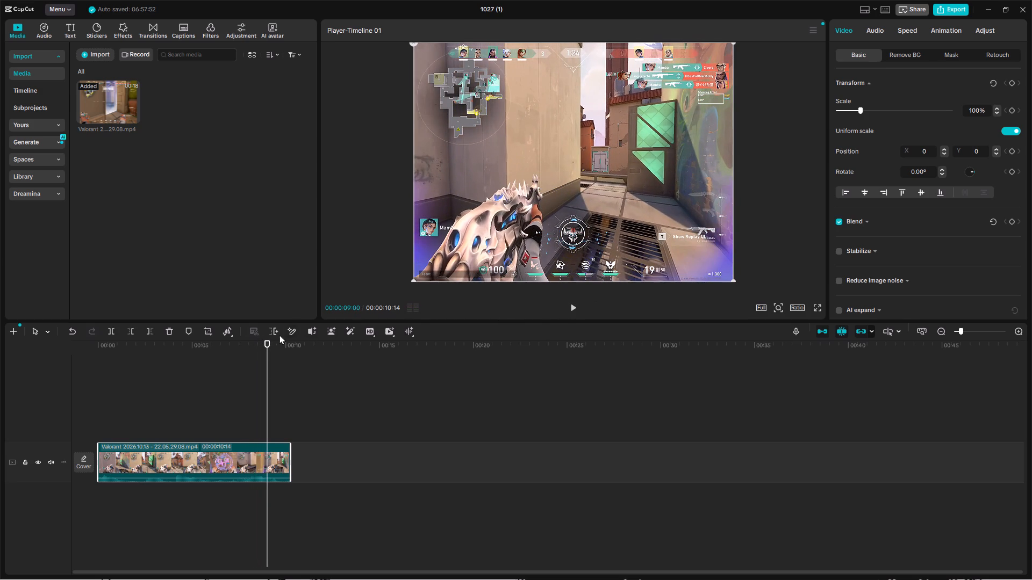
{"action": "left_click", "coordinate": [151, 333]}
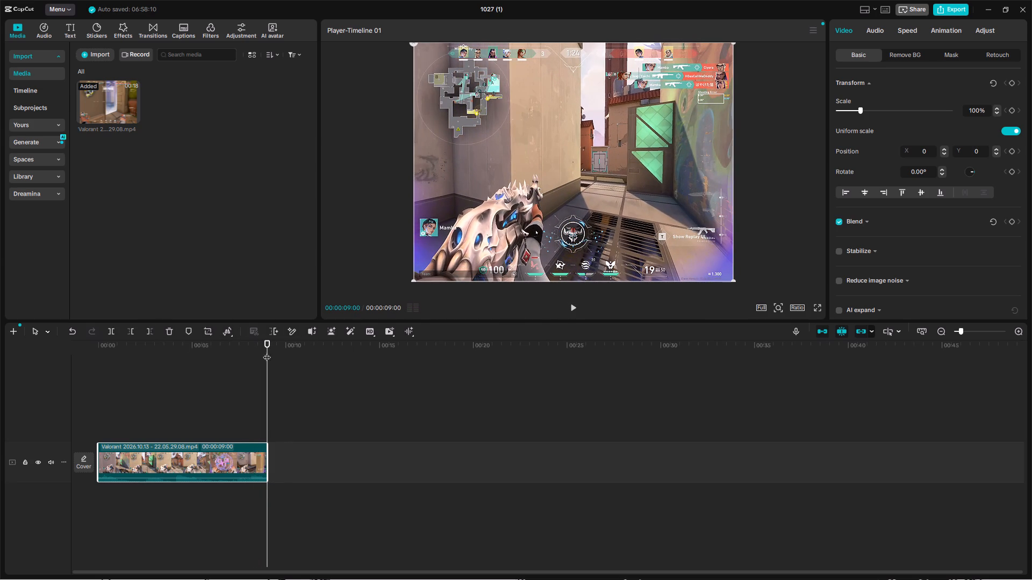
Trim the clip's end further to 00:00:08:43 and replay the edit from the start.
{"action": "left_click_drag", "start_coordinate": [267, 352], "coordinate": [58, 367]}
{"action": "left_click", "coordinate": [570, 309]}
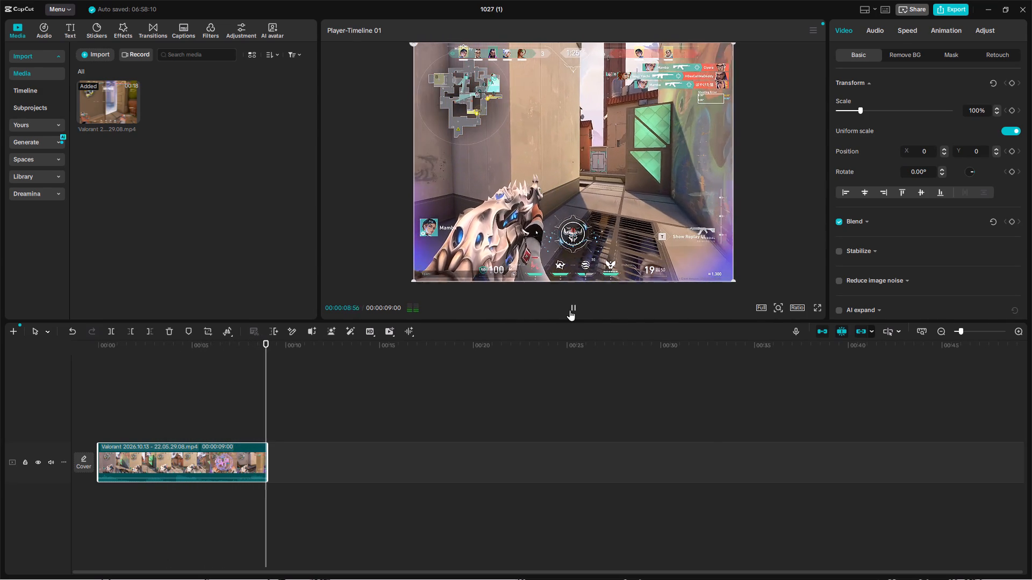
{"action": "left_click_drag", "start_coordinate": [269, 343], "coordinate": [266, 343]}
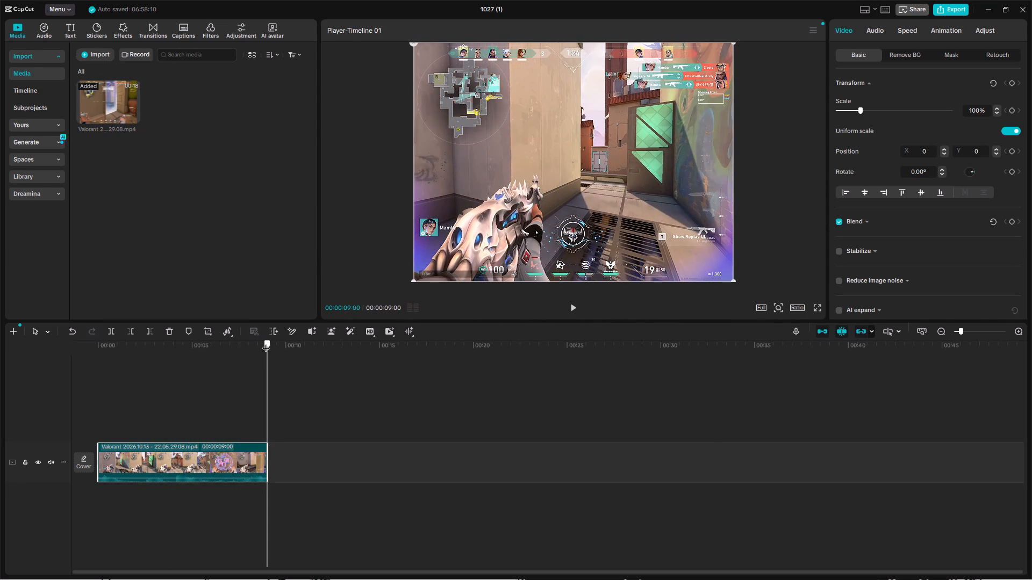
{"action": "left_click_drag", "start_coordinate": [266, 343], "coordinate": [264, 344]}
{"action": "left_click_drag", "start_coordinate": [264, 344], "coordinate": [262, 344]}
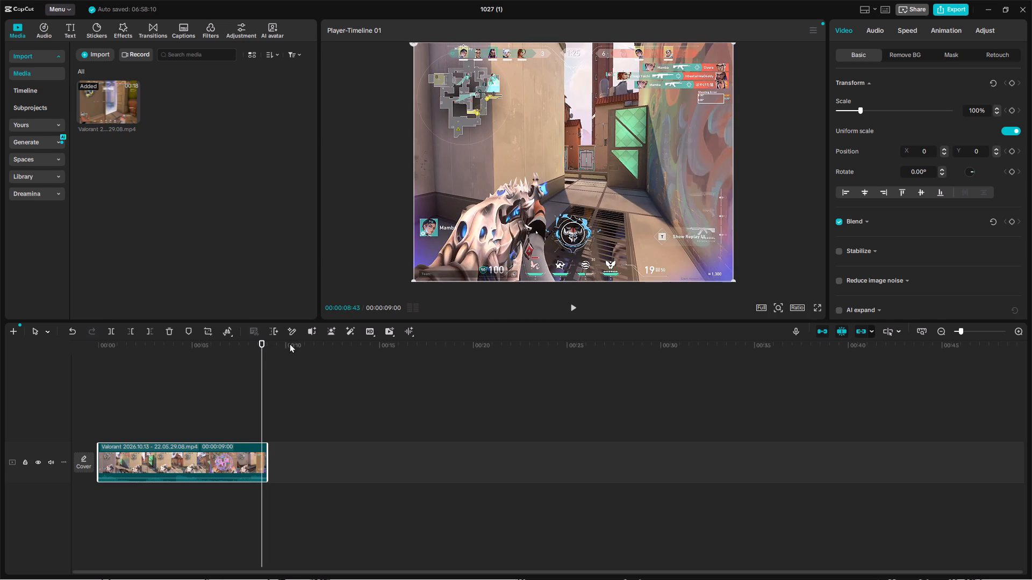
{"action": "left_click", "coordinate": [153, 333]}
{"action": "left_click_drag", "start_coordinate": [261, 341], "coordinate": [150, 349]}
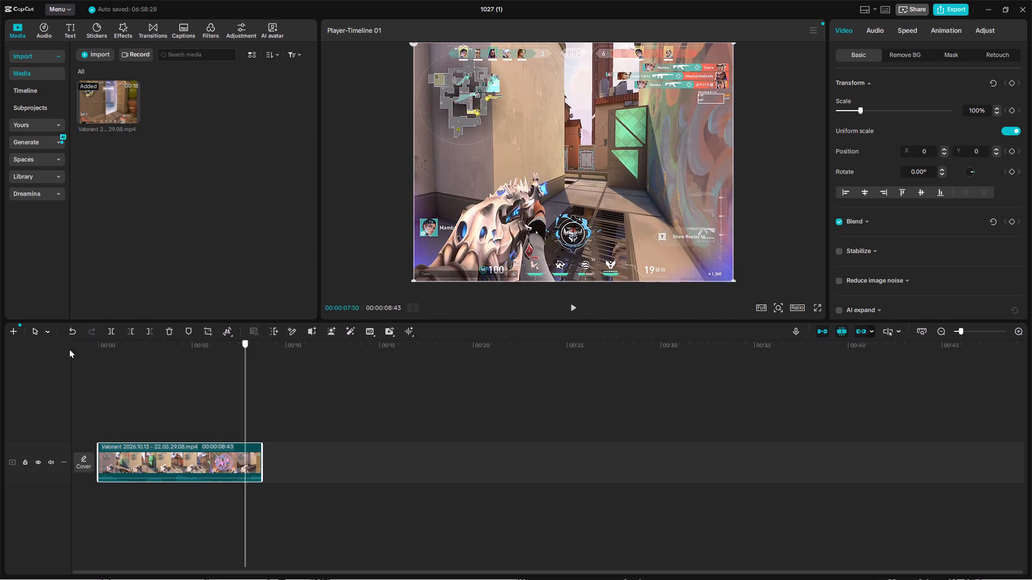
{"action": "left_click", "coordinate": [579, 318]}
{"action": "left_click", "coordinate": [579, 310]}
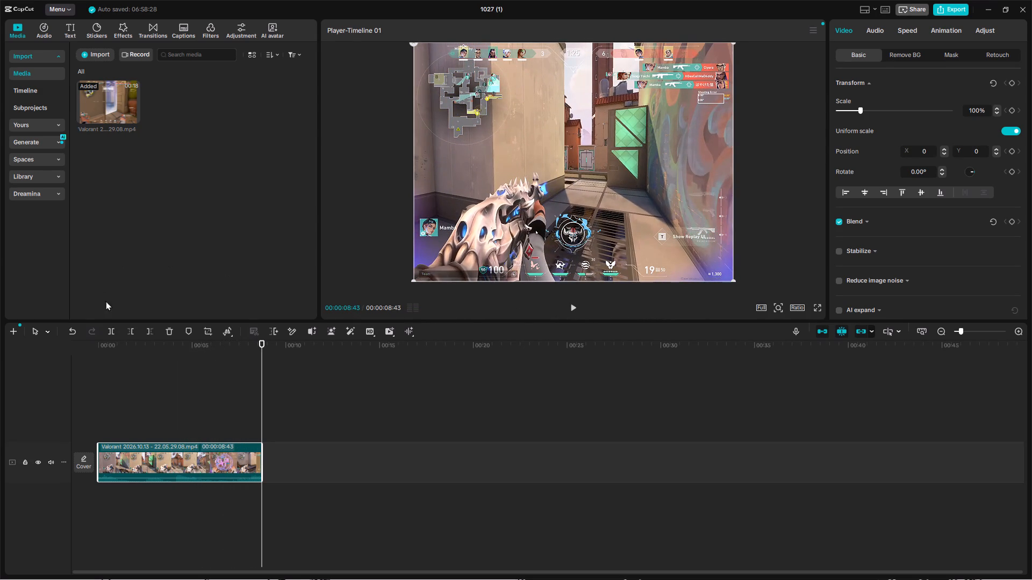
{"action": "left_click_drag", "start_coordinate": [266, 341], "coordinate": [41, 360]}
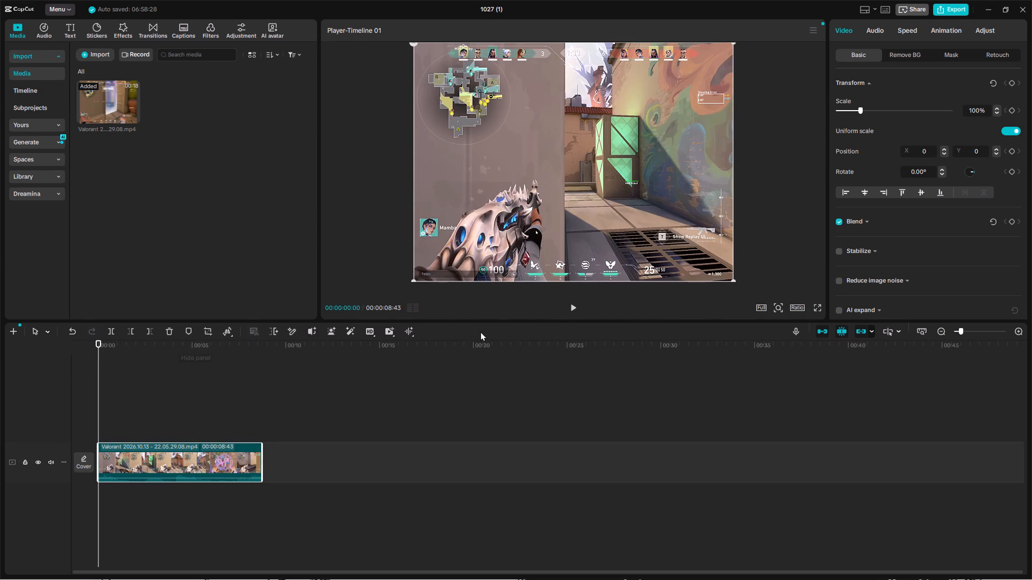
{"action": "left_click", "coordinate": [569, 314]}
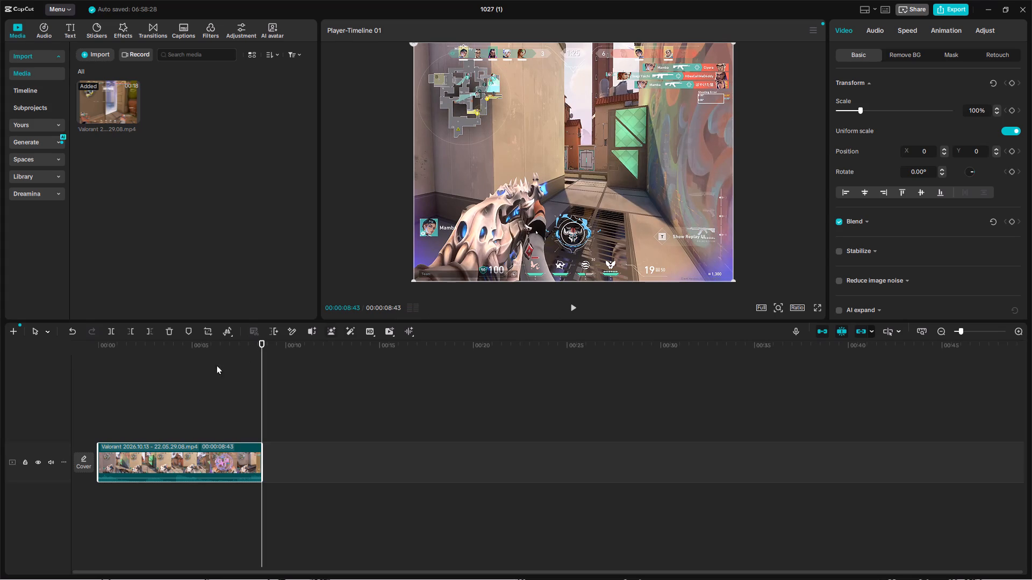
Export the trimmed edit as a 1080P, 60fps H.264 mp4 video and dismiss the export window.
{"action": "left_click", "coordinate": [951, 12]}
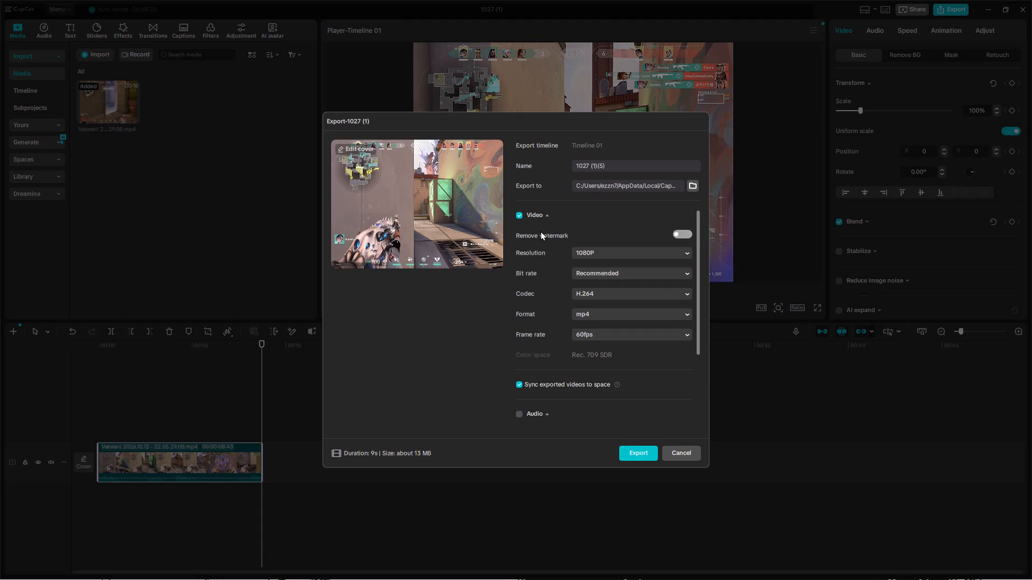
{"action": "left_click", "coordinate": [630, 451]}
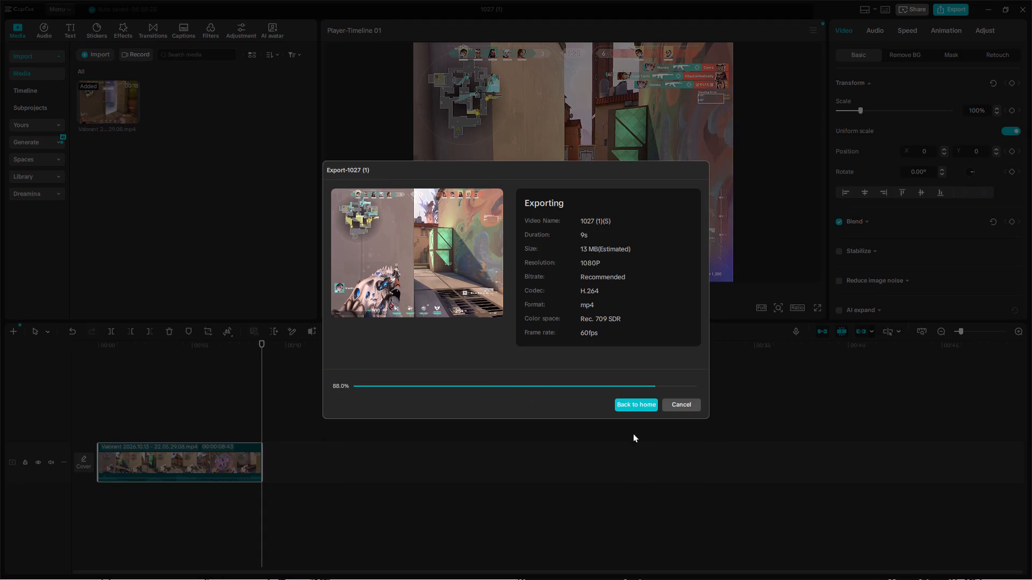
{"action": "left_click", "coordinate": [678, 441]}
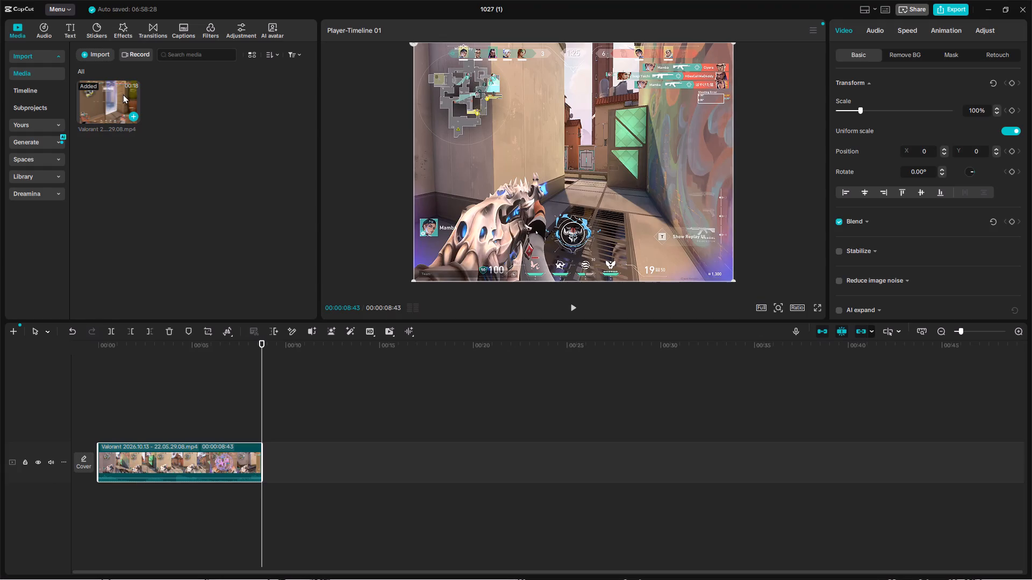
Delete the exported Valorant recording from the project's media, along with its clip on the timeline.
{"action": "right_click", "coordinate": [123, 94]}
{"action": "left_click", "coordinate": [149, 134]}
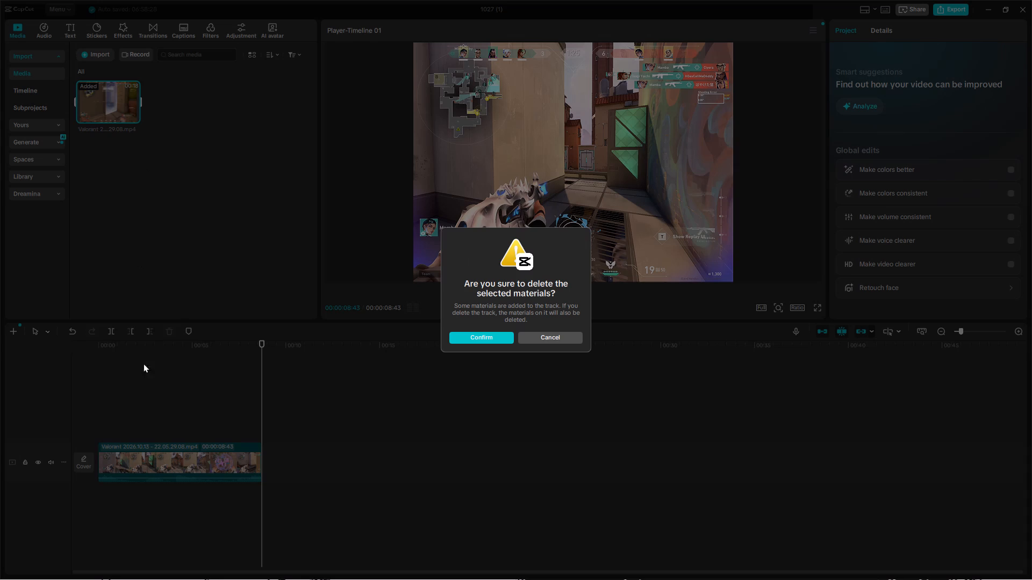
{"action": "left_click", "coordinate": [454, 344]}
{"action": "left_click", "coordinate": [459, 338]}
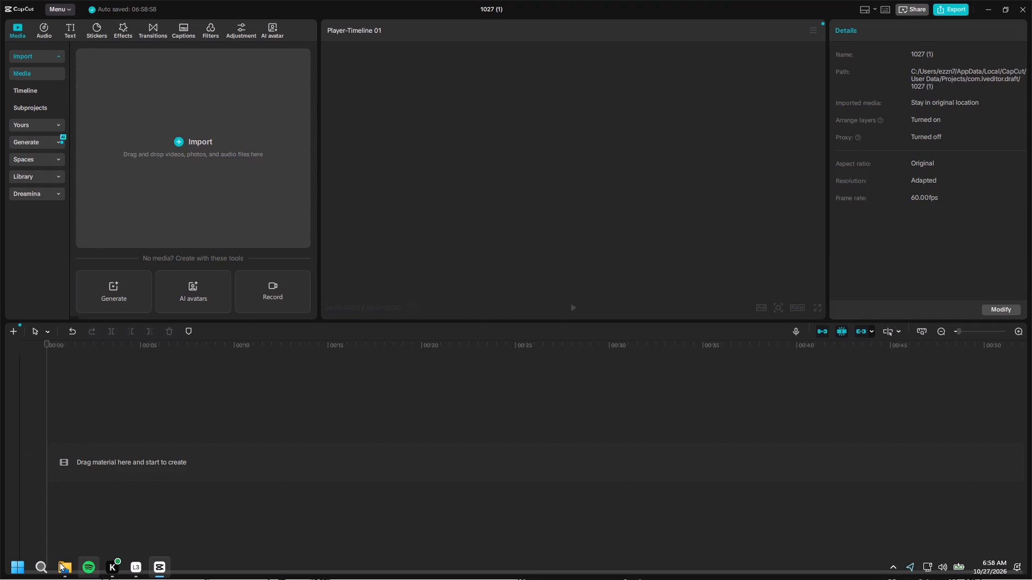
Bring the recording Valorant 2026.10.13 - 22.07.56.09 from File Explorer's Valorant folder onto the empty CapCut timeline.
{"action": "left_click", "coordinate": [53, 519]}
{"action": "left_click_drag", "start_coordinate": [544, 418], "coordinate": [542, 423]}
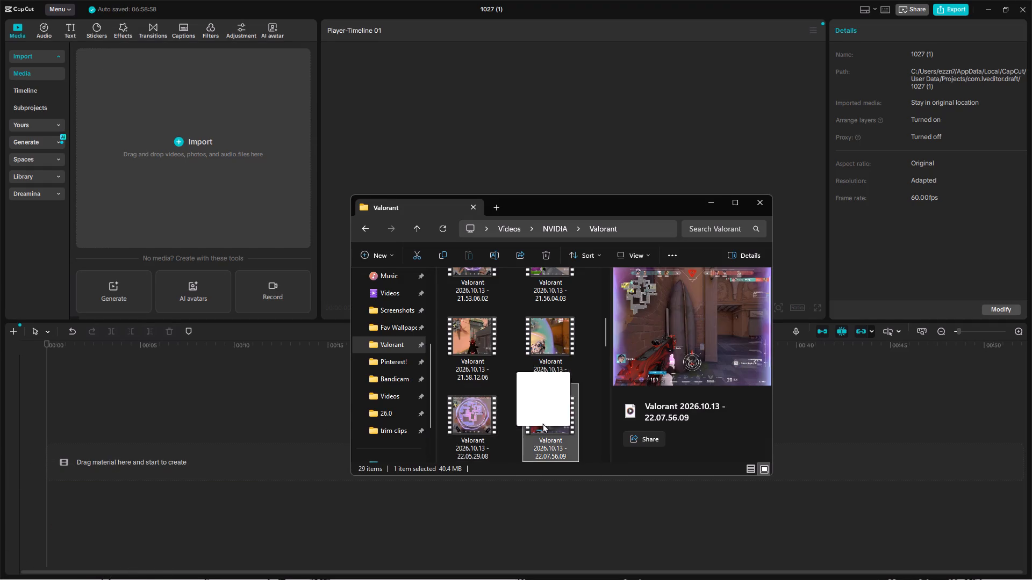
{"action": "left_click_drag", "start_coordinate": [542, 423], "coordinate": [68, 477]}
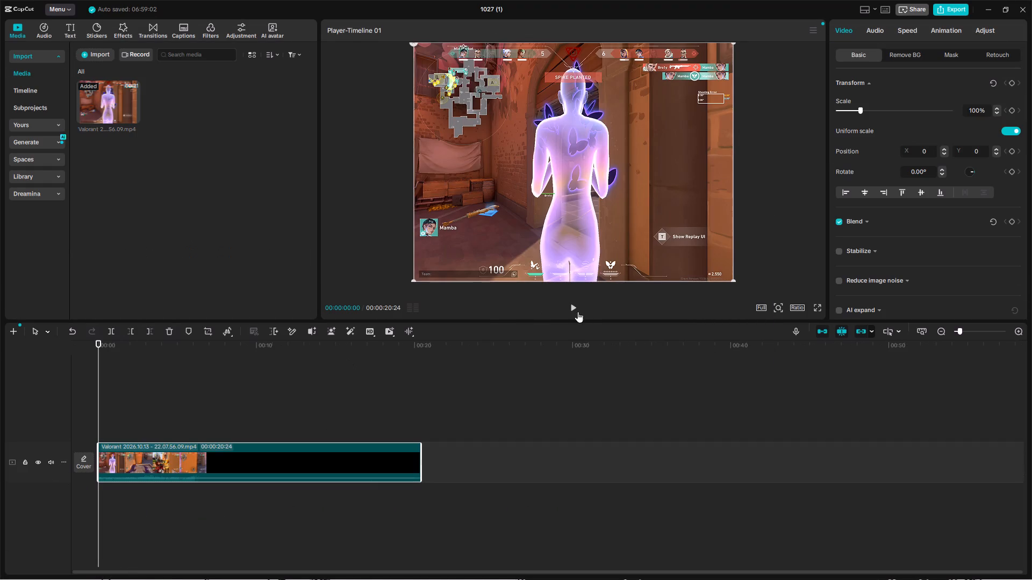
Play the new recording through, return to its beginning and try to trim off everything before the playhead.
{"action": "left_click", "coordinate": [575, 309]}
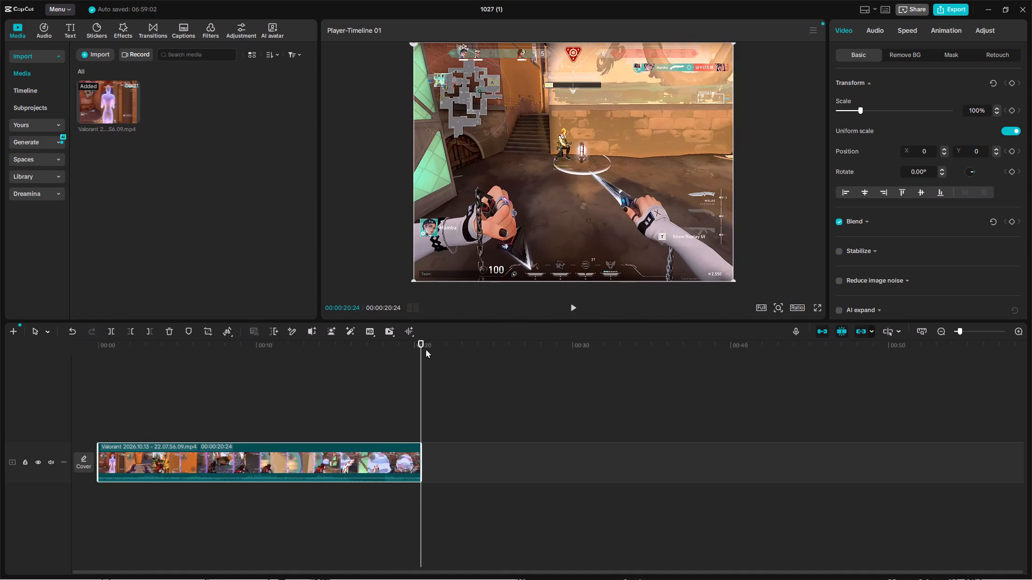
{"action": "left_click_drag", "start_coordinate": [419, 346], "coordinate": [23, 380]}
{"action": "left_click", "coordinate": [566, 312]}
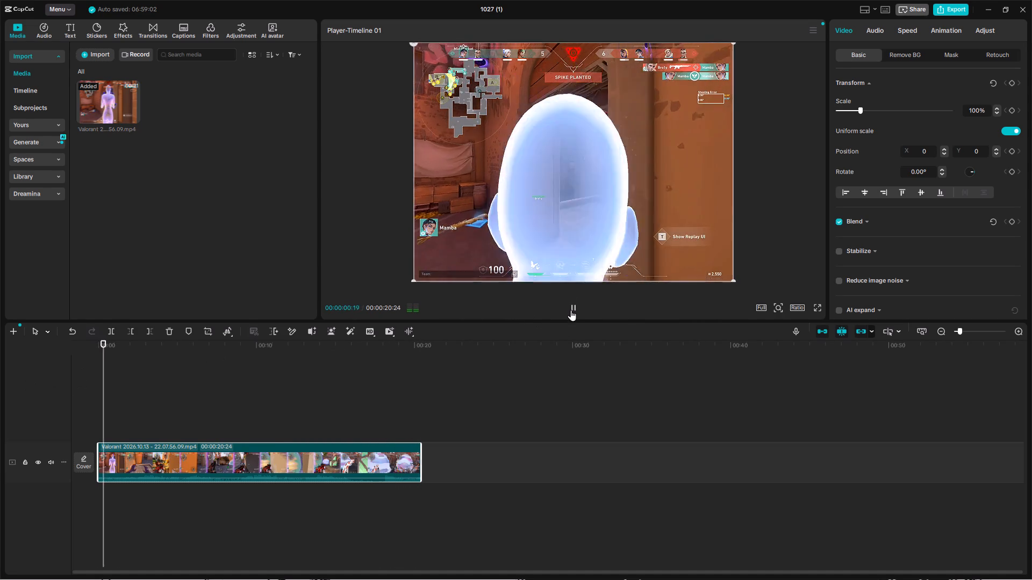
{"action": "left_click", "coordinate": [571, 310]}
{"action": "left_click_drag", "start_coordinate": [112, 343], "coordinate": [106, 344]}
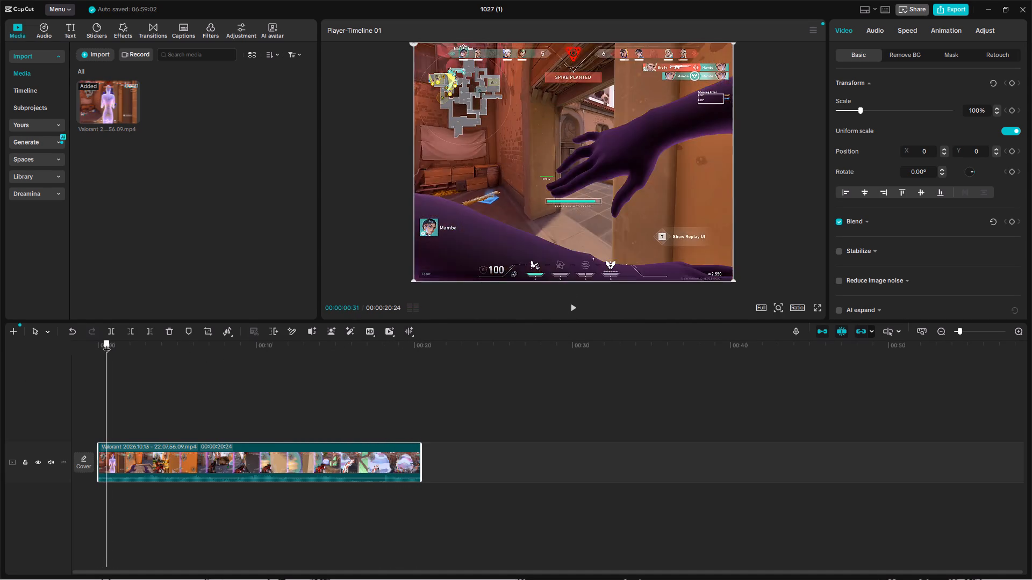
{"action": "left_click_drag", "start_coordinate": [106, 344], "coordinate": [99, 346]}
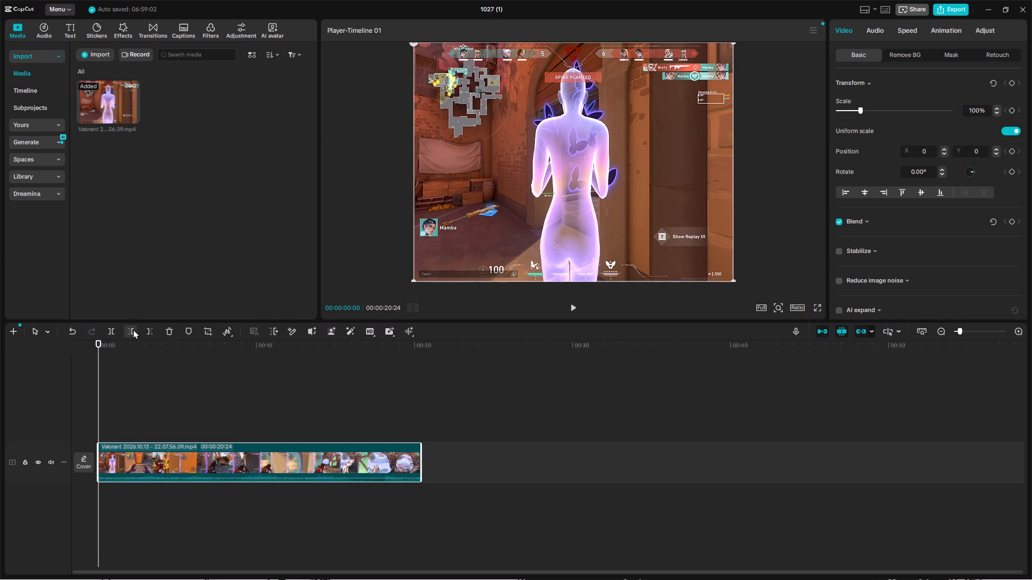
{"action": "left_click", "coordinate": [132, 329]}
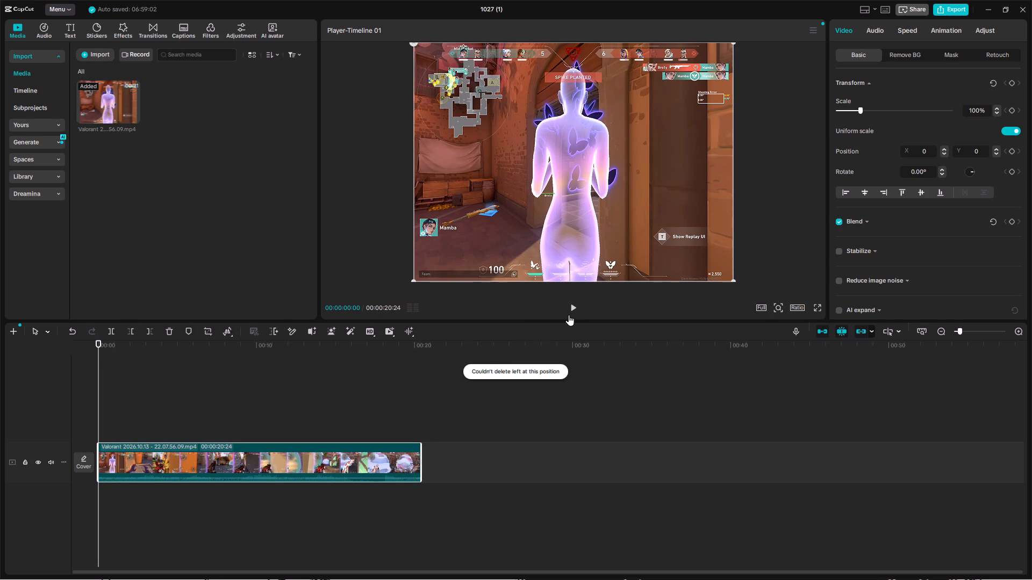
Play the opening fight from the start and split the clip at 00:00:07:26.
{"action": "left_click", "coordinate": [570, 310]}
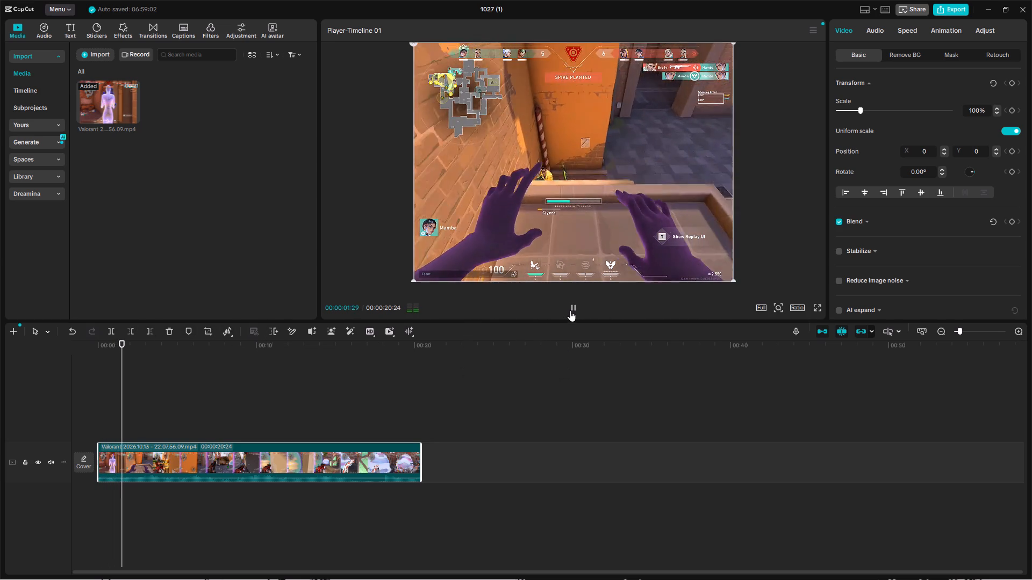
{"action": "left_click", "coordinate": [570, 310]}
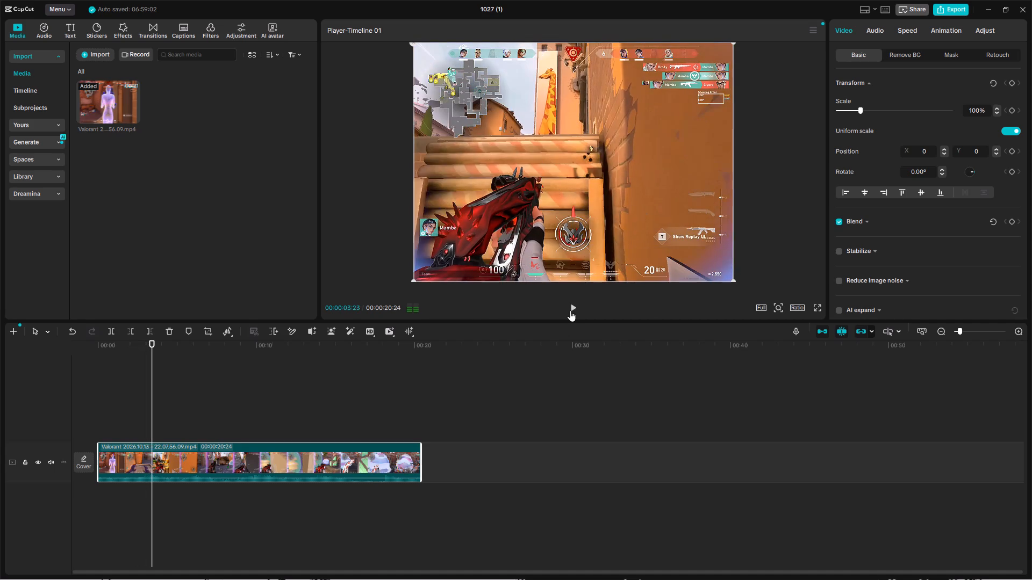
{"action": "left_click", "coordinate": [570, 310]}
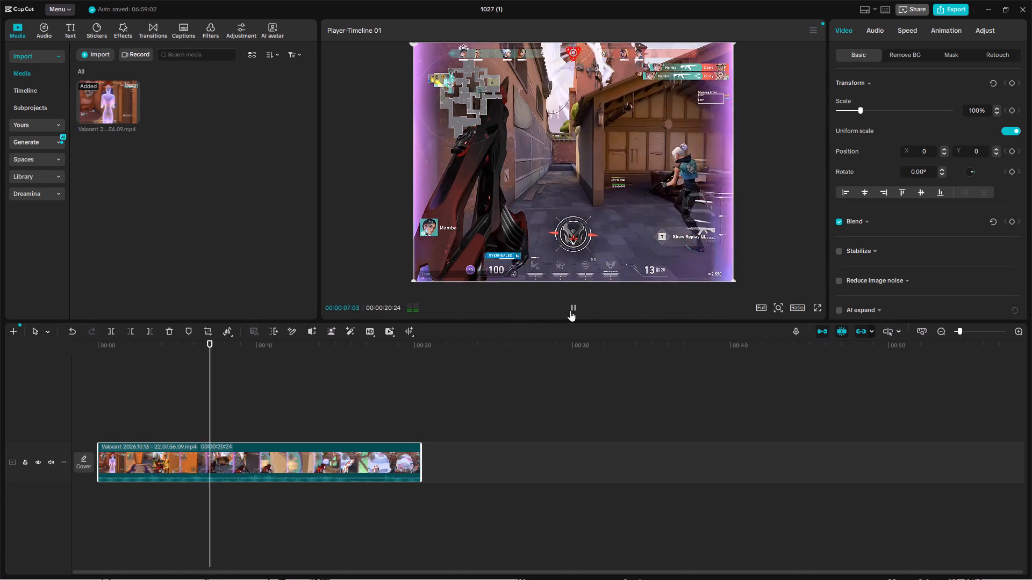
{"action": "left_click", "coordinate": [570, 310]}
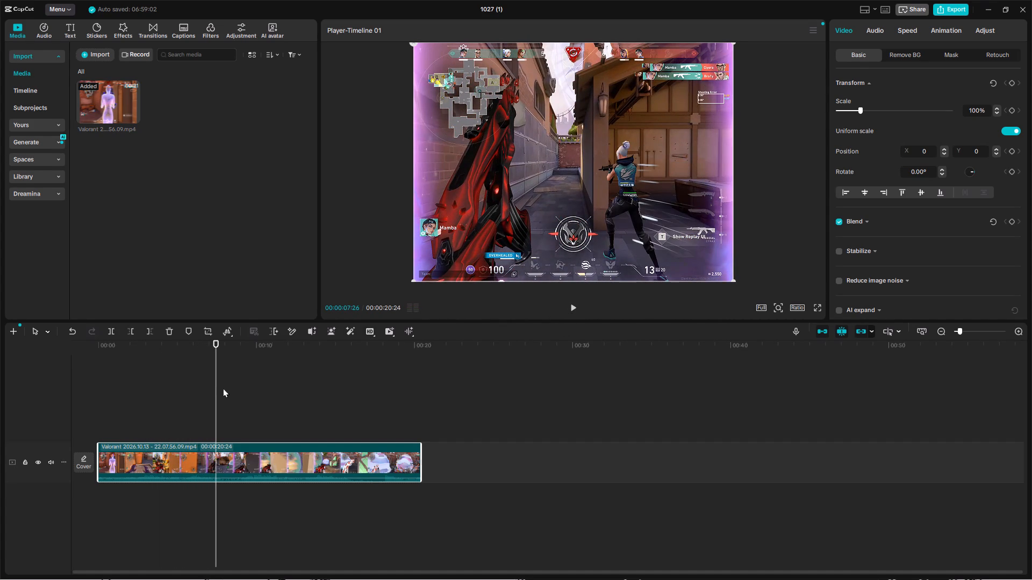
{"action": "left_click", "coordinate": [116, 332]}
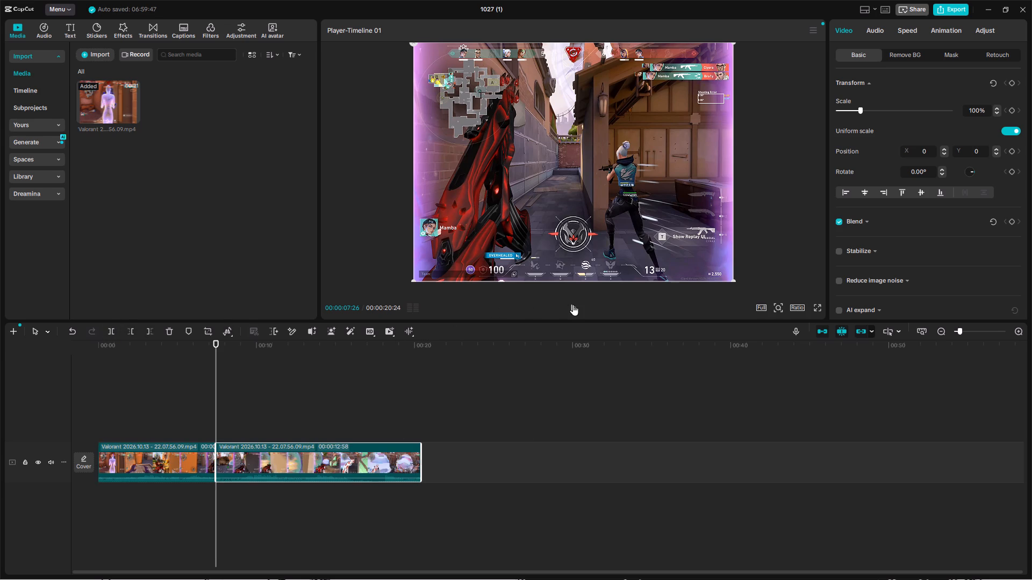
Trim the start of the second segment up to 00:00:17:22, just before the final kill.
{"action": "left_click", "coordinate": [573, 305]}
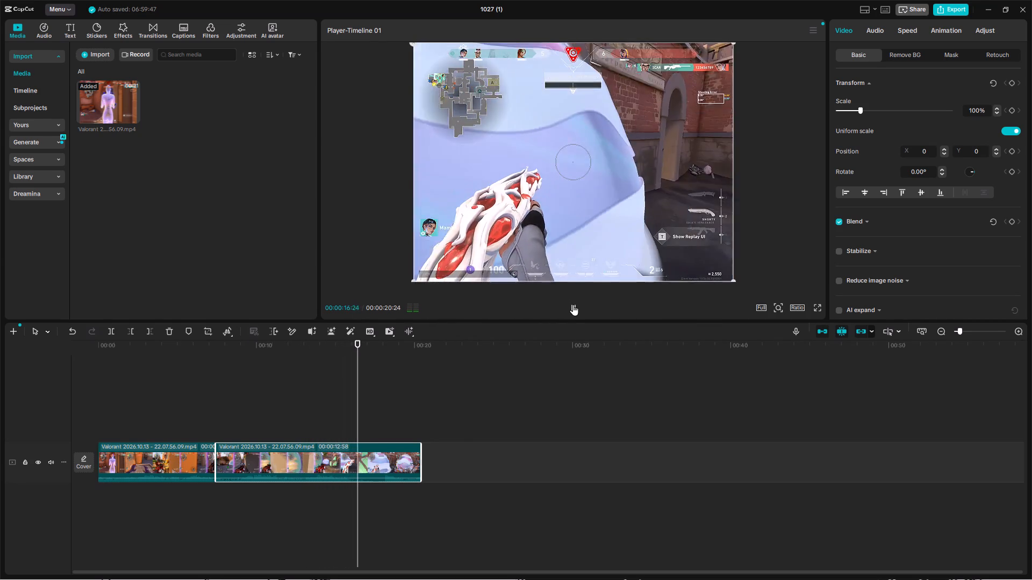
{"action": "left_click", "coordinate": [573, 305]}
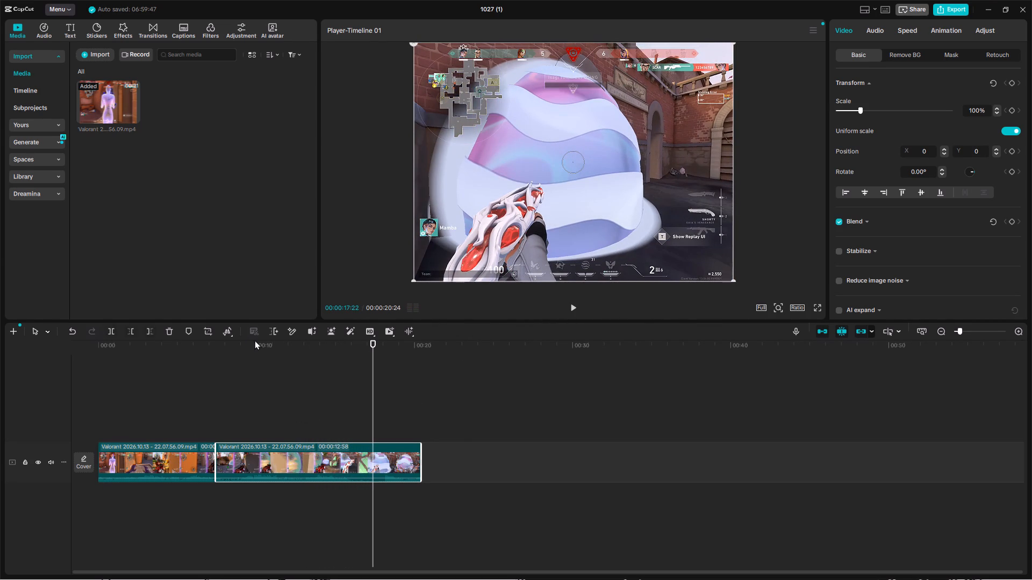
{"action": "left_click", "coordinate": [131, 332]}
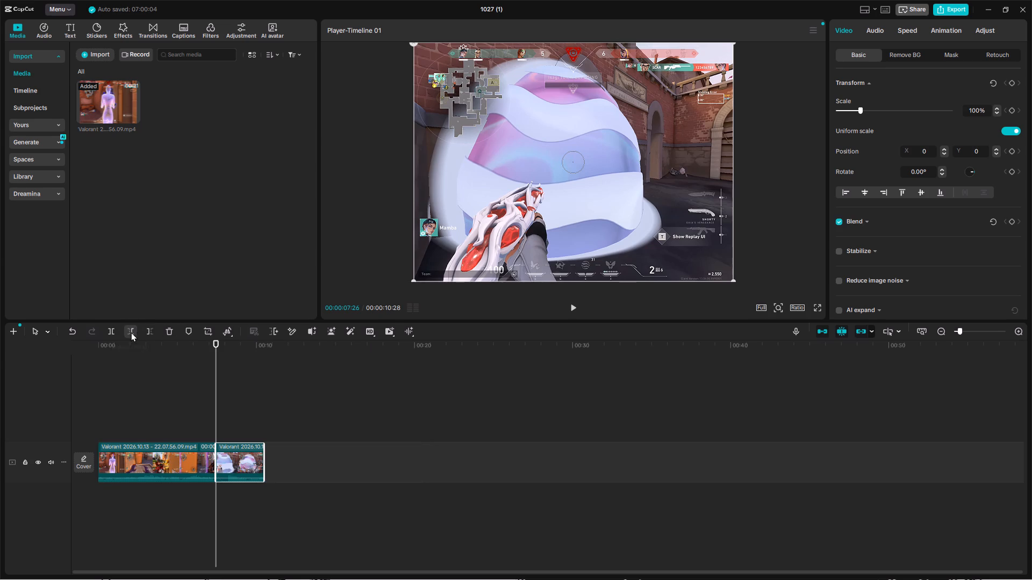
Trim the second segment's end to 00:00:08:51, just after the final kill, and replay the edit from the start.
{"action": "left_click", "coordinate": [574, 301]}
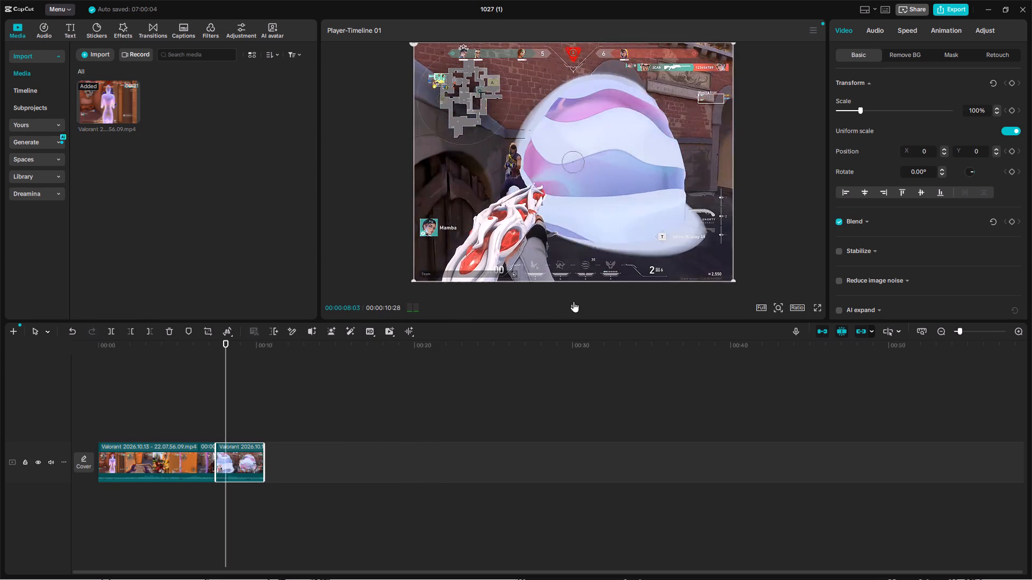
{"action": "left_click", "coordinate": [574, 301]}
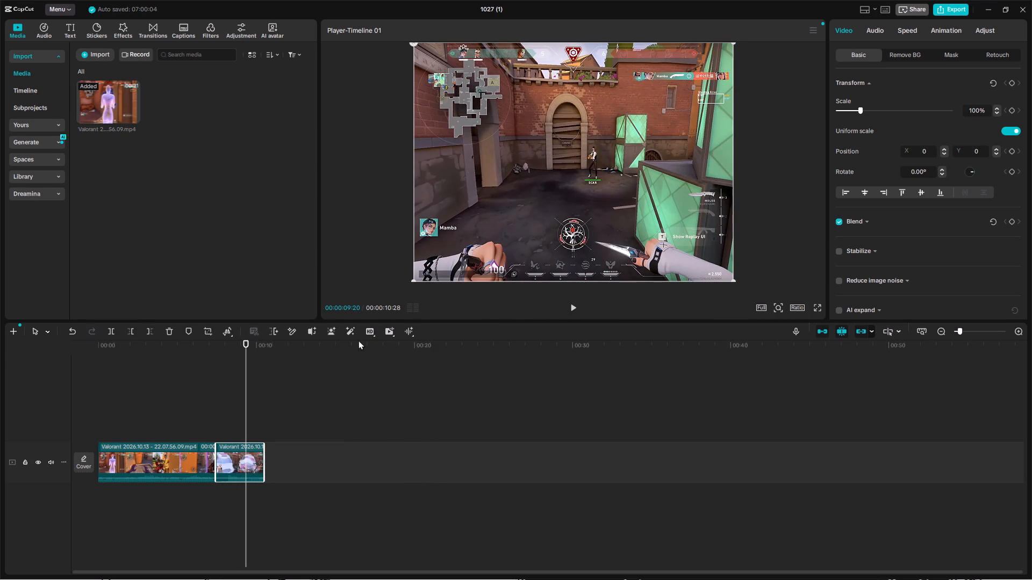
{"action": "left_click_drag", "start_coordinate": [245, 340], "coordinate": [231, 344]}
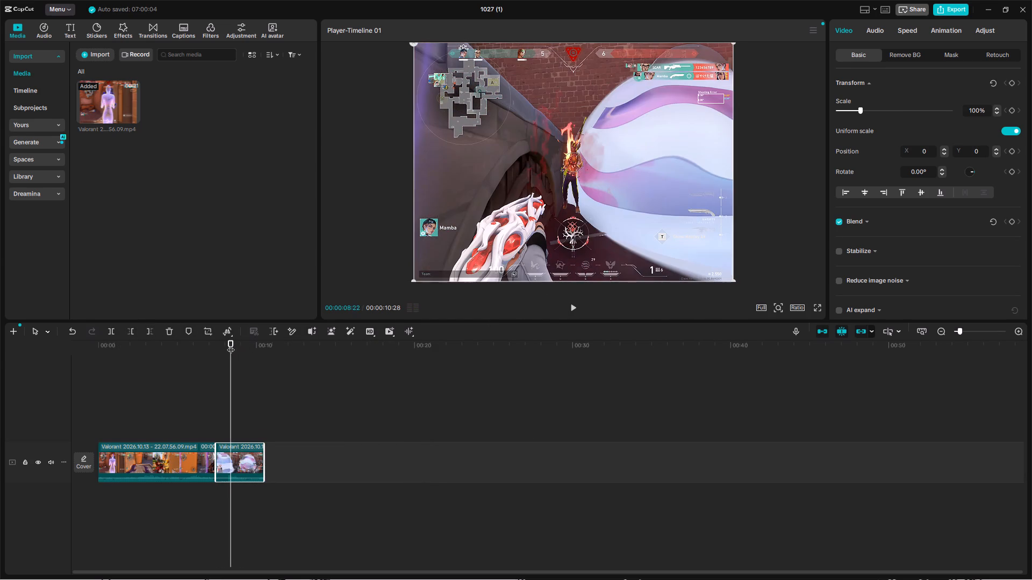
{"action": "left_click", "coordinate": [568, 308]}
{"action": "left_click", "coordinate": [568, 307]}
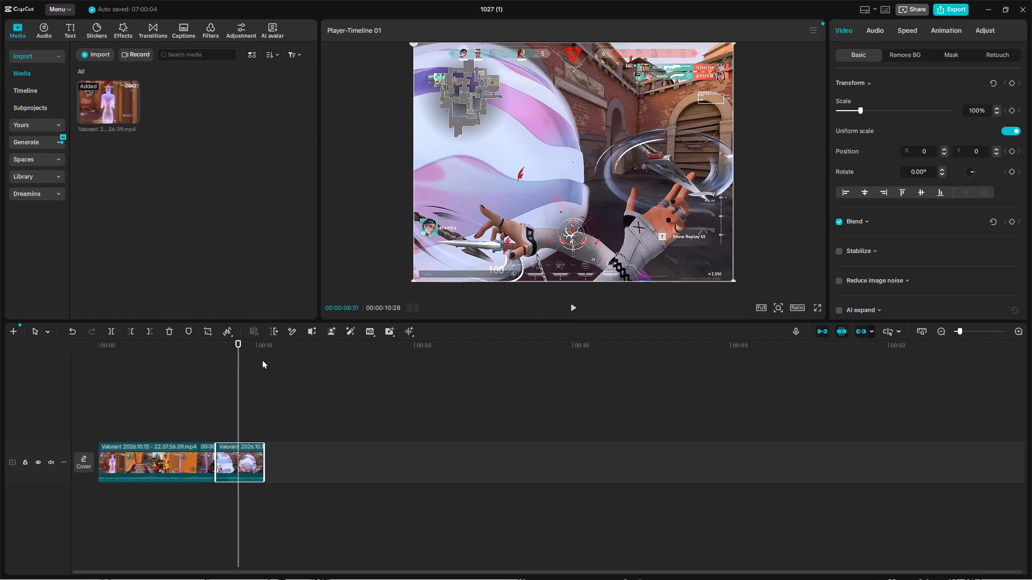
{"action": "left_click", "coordinate": [144, 329]}
{"action": "left_click_drag", "start_coordinate": [240, 344], "coordinate": [88, 345]}
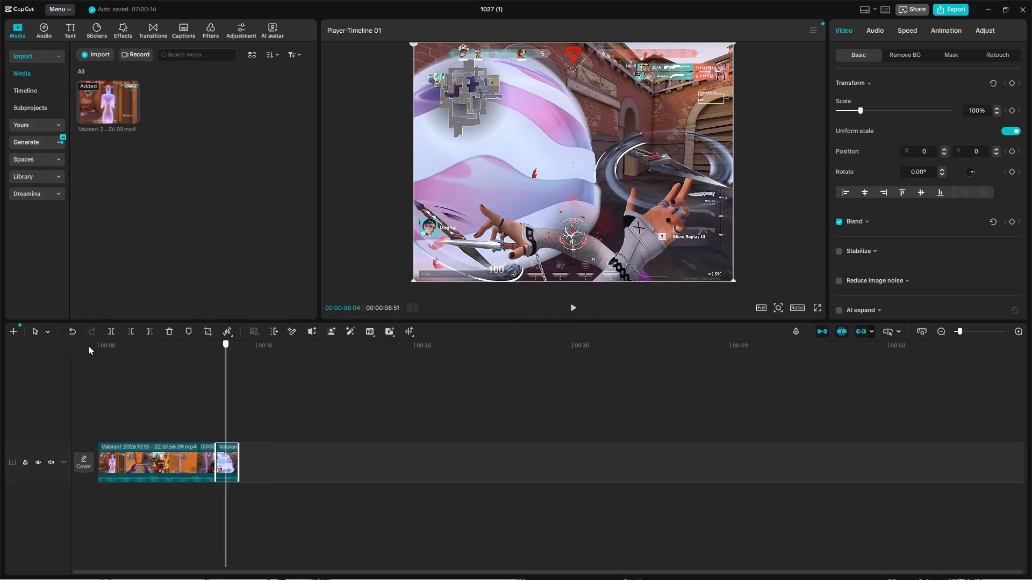
{"action": "left_click_drag", "start_coordinate": [88, 345], "coordinate": [85, 346]}
{"action": "left_click", "coordinate": [571, 298]}
{"action": "left_click", "coordinate": [573, 301]}
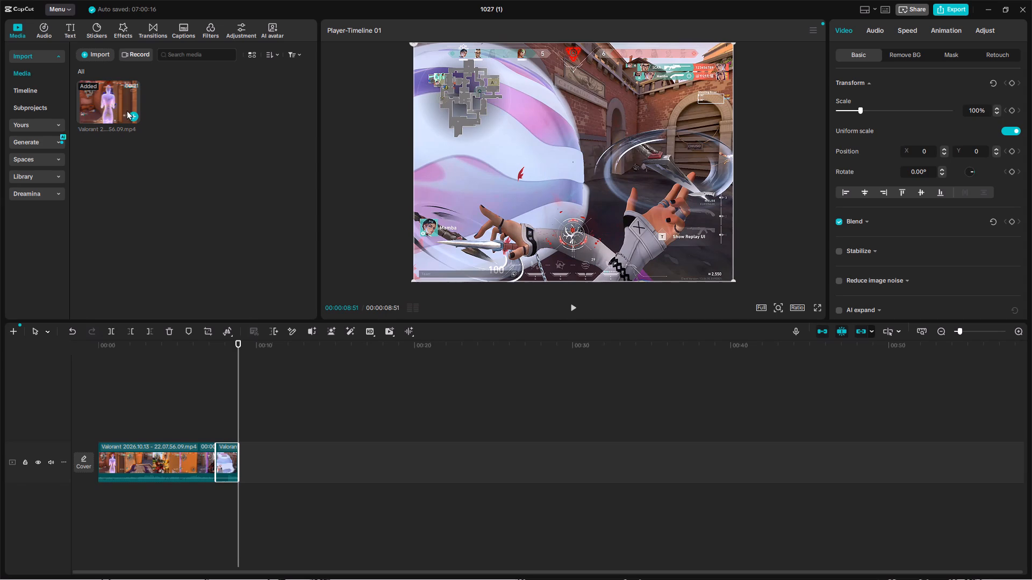
Export the trimmed edit as a 1080P, 60fps H.264 mp4 video and dismiss the export window.
{"action": "left_click", "coordinate": [935, 10]}
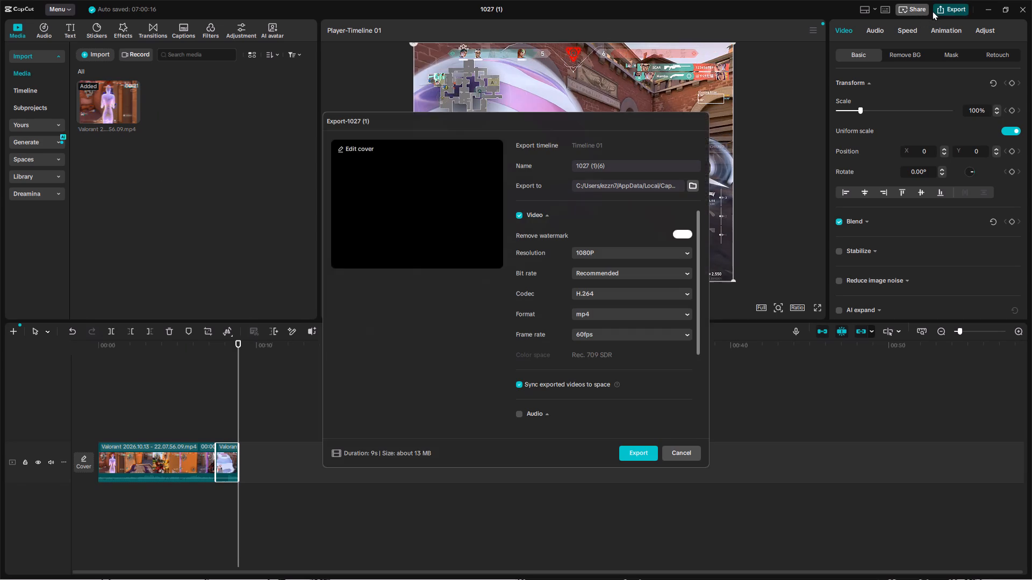
{"action": "left_click", "coordinate": [640, 450]}
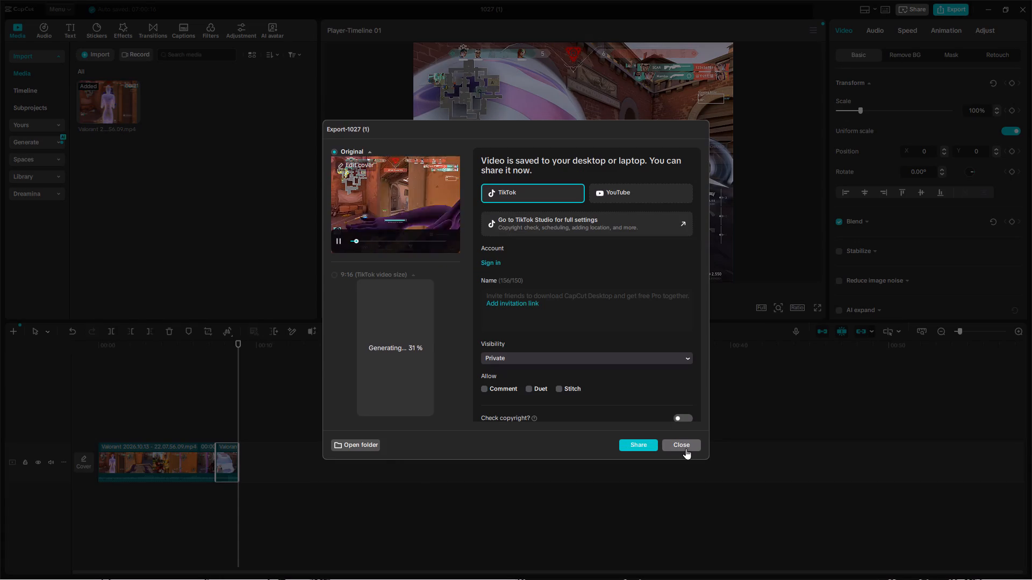
{"action": "left_click", "coordinate": [686, 448]}
Delete the exported Valorant recording from the project's media, along with its clips on the timeline.
{"action": "right_click", "coordinate": [102, 105]}
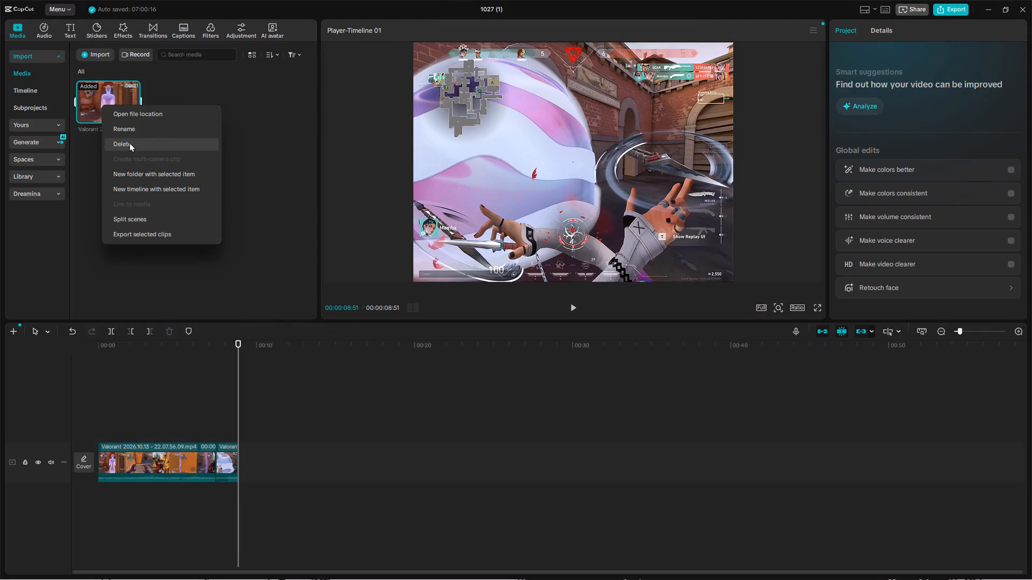
{"action": "left_click", "coordinate": [129, 142]}
{"action": "left_click", "coordinate": [482, 336]}
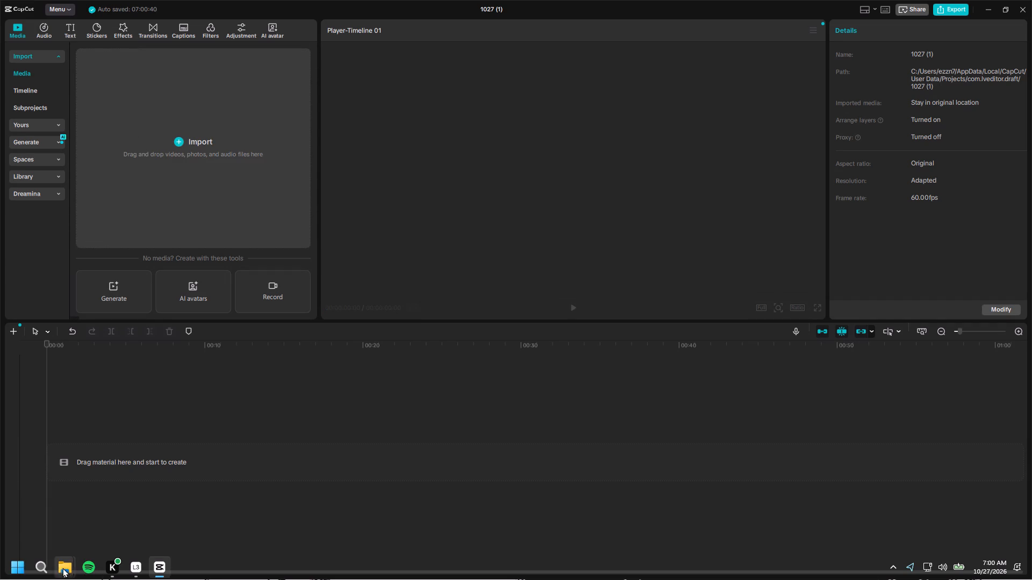
Bring the recording Valorant 2026.10.13 - 22.09.43.10 from File Explorer's Valorant folder onto the empty CapCut timeline.
{"action": "left_click", "coordinate": [62, 568]}
{"action": "left_click", "coordinate": [81, 531]}
{"action": "scroll", "coordinate": [494, 409], "scroll_direction": "down", "scroll_amount": 1}
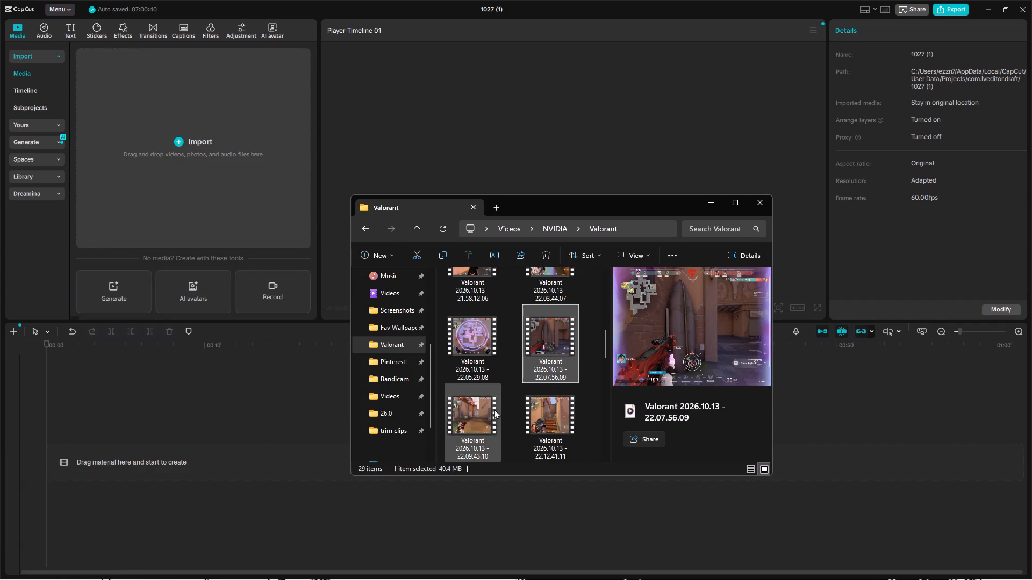
{"action": "left_click_drag", "start_coordinate": [467, 416], "coordinate": [201, 364]}
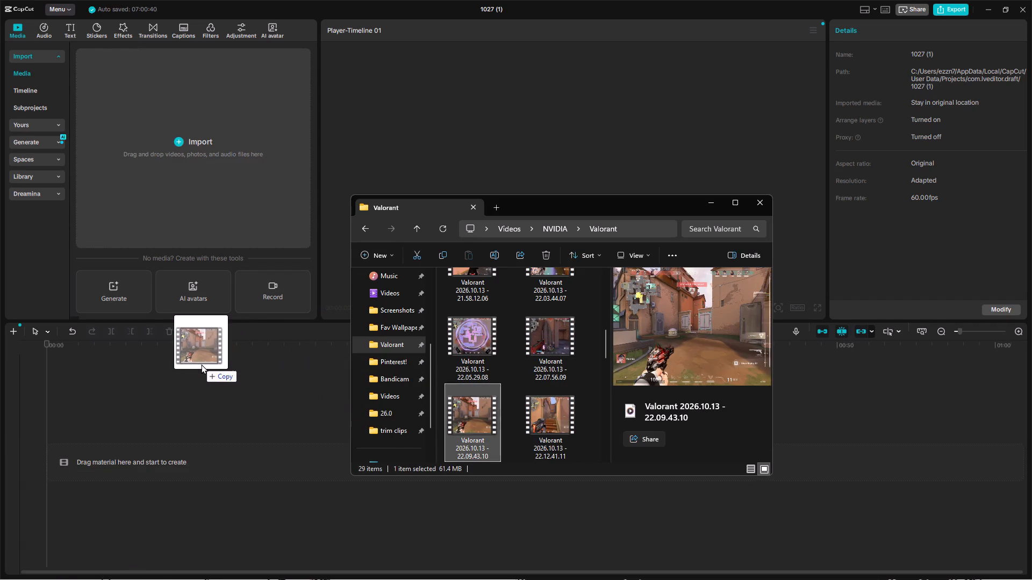
{"action": "left_click_drag", "start_coordinate": [201, 364], "coordinate": [77, 469]}
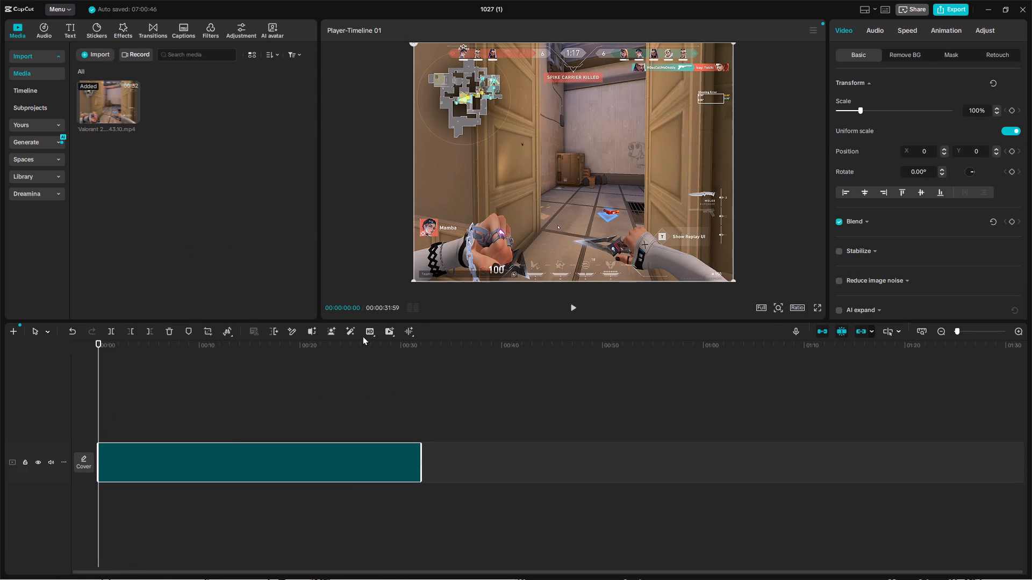
Preview the opening seconds and trim the clip's start so that it runs 00:00:28:53.
{"action": "left_click", "coordinate": [571, 307]}
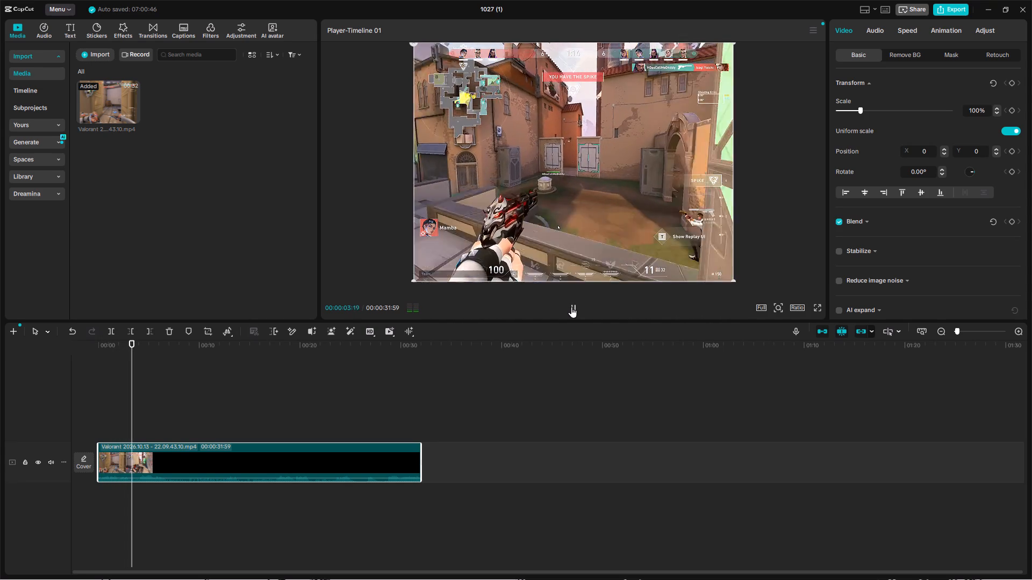
{"action": "left_click", "coordinate": [571, 307]}
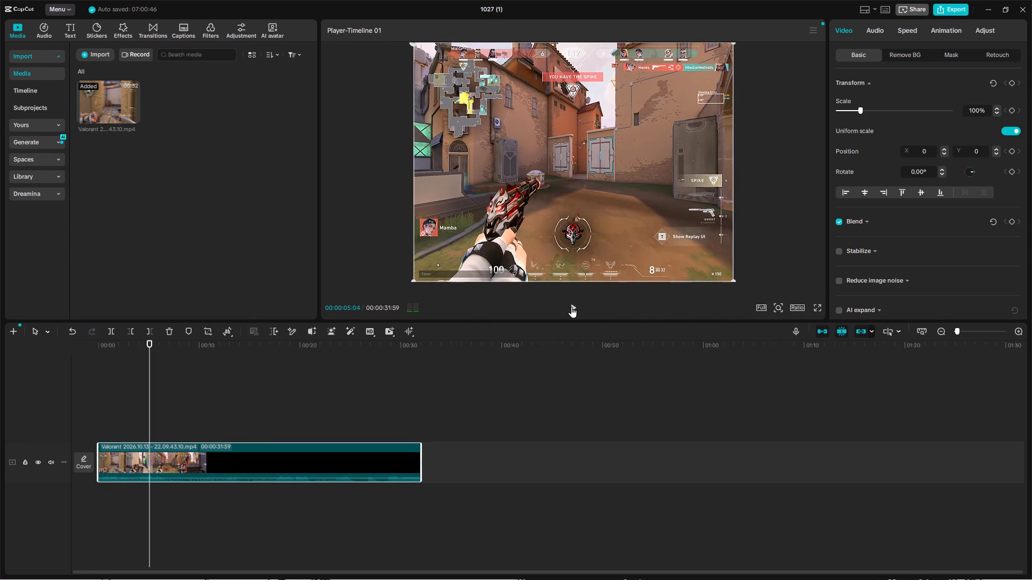
{"action": "left_click_drag", "start_coordinate": [148, 342], "coordinate": [117, 344]}
{"action": "left_click", "coordinate": [580, 309]}
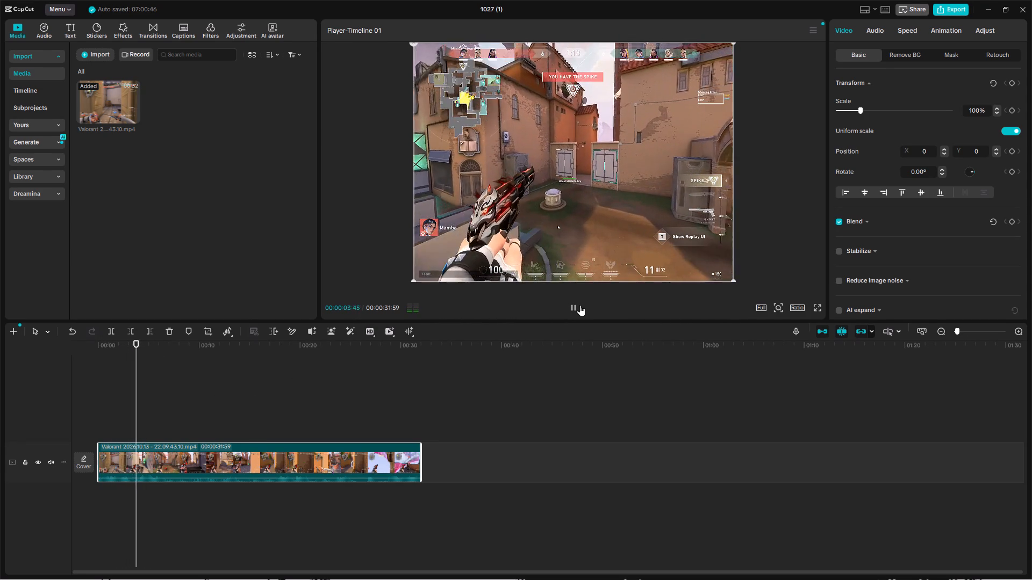
Review the opening seconds, trim away the clip's start up to 00:00:03:06, and play back the new beginning.
{"action": "left_click", "coordinate": [580, 305]}
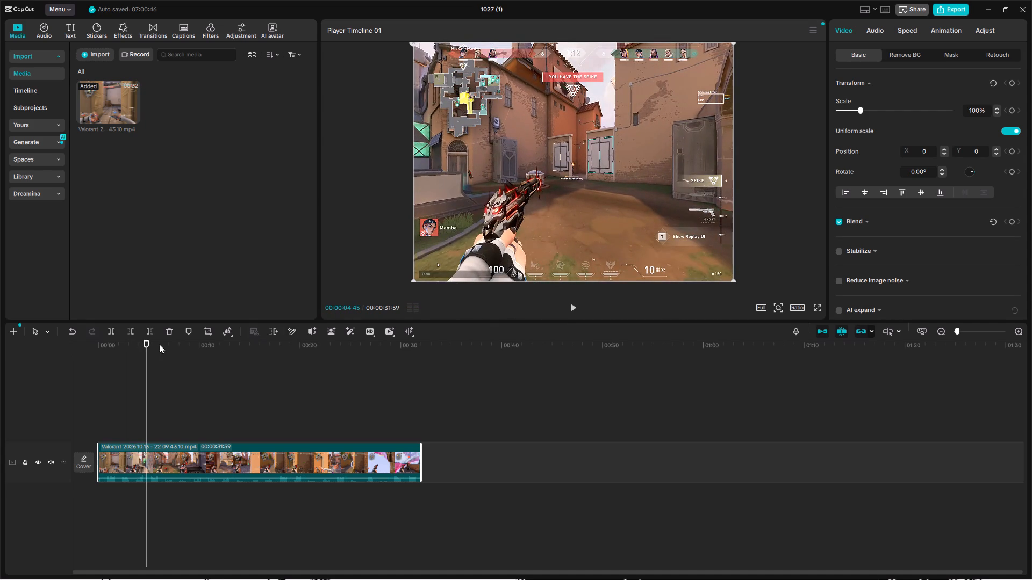
{"action": "left_click_drag", "start_coordinate": [146, 342], "coordinate": [123, 340]}
{"action": "left_click", "coordinate": [575, 305]}
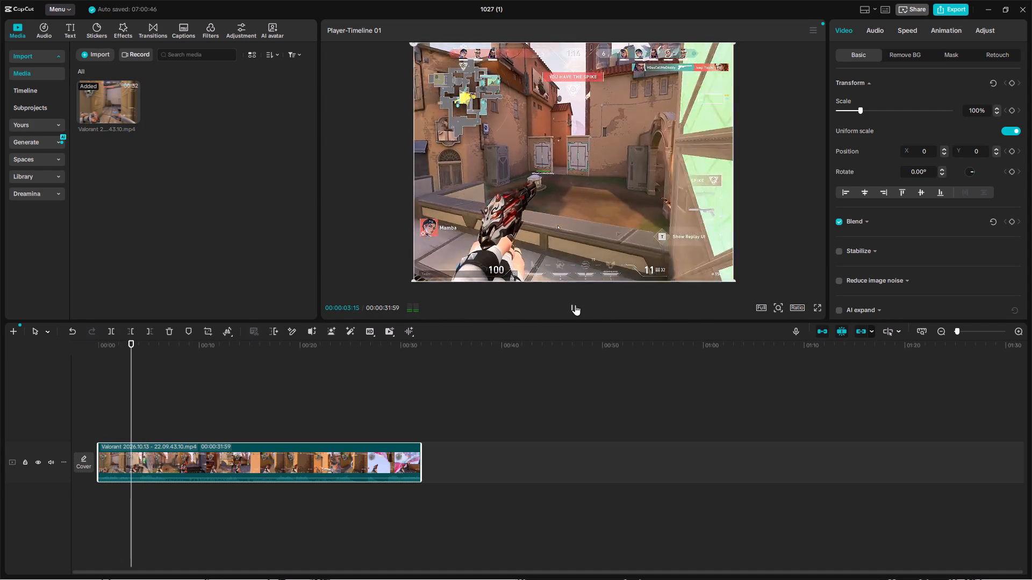
{"action": "left_click", "coordinate": [575, 305]}
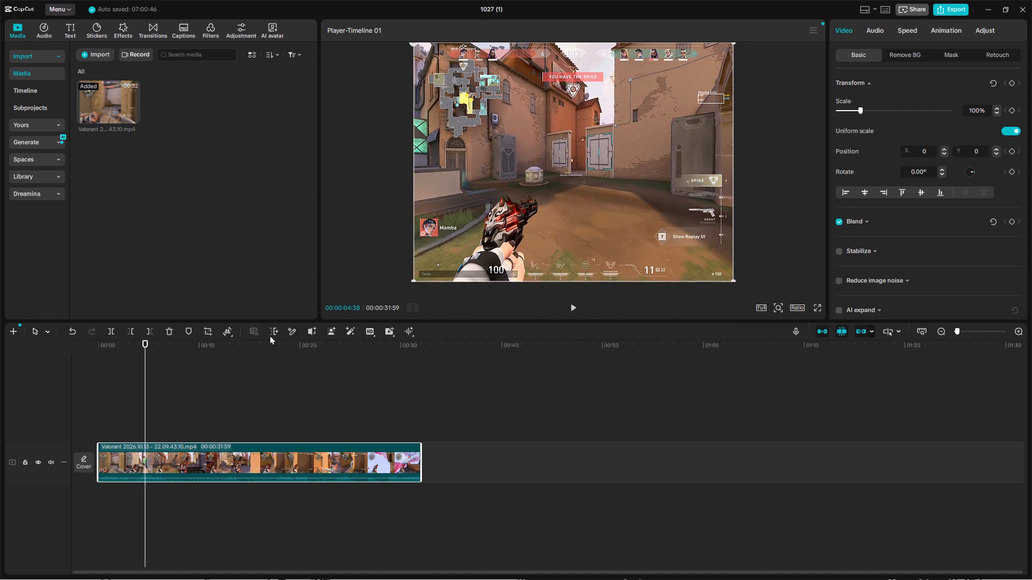
{"action": "left_click_drag", "start_coordinate": [141, 343], "coordinate": [98, 340]}
{"action": "left_click", "coordinate": [578, 306]}
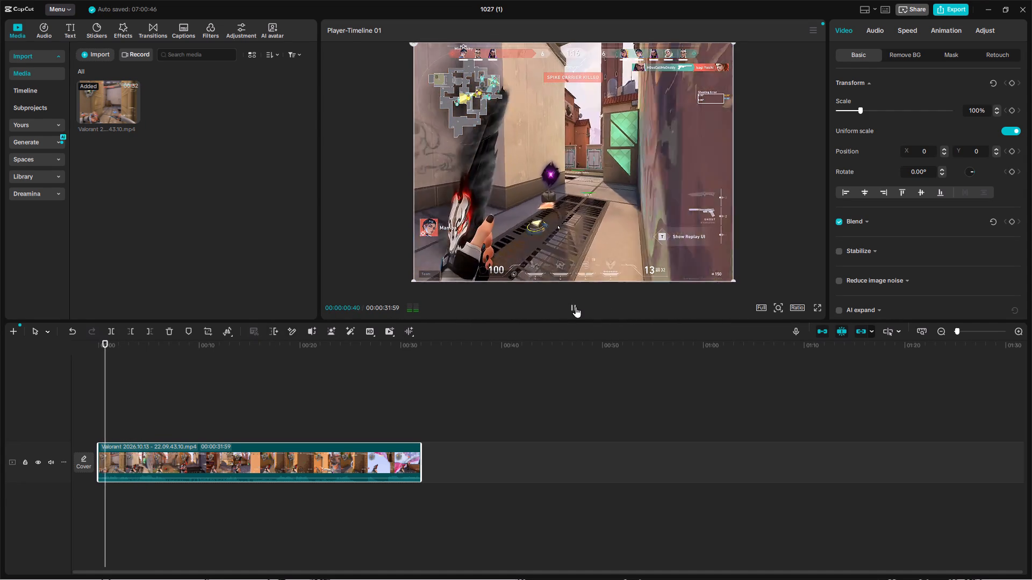
{"action": "left_click", "coordinate": [576, 307]}
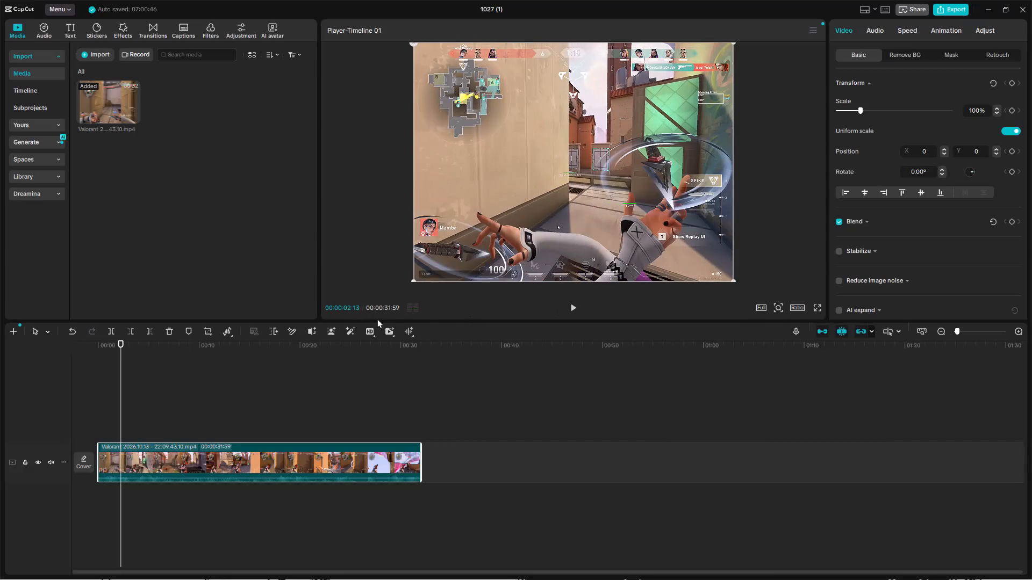
{"action": "left_click", "coordinate": [122, 342]}
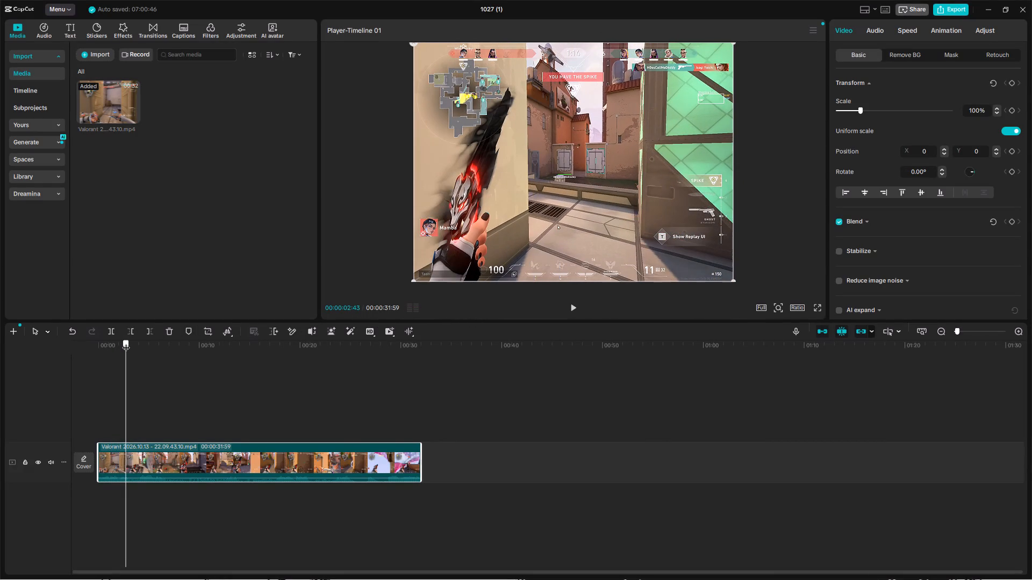
{"action": "left_click", "coordinate": [572, 307]}
{"action": "left_click", "coordinate": [571, 307]}
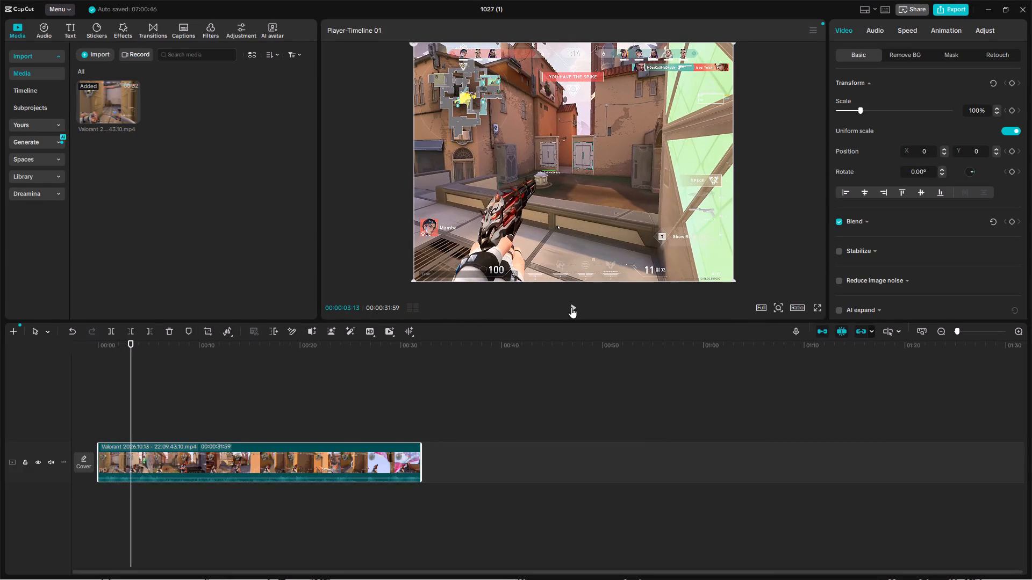
{"action": "left_click", "coordinate": [130, 340]}
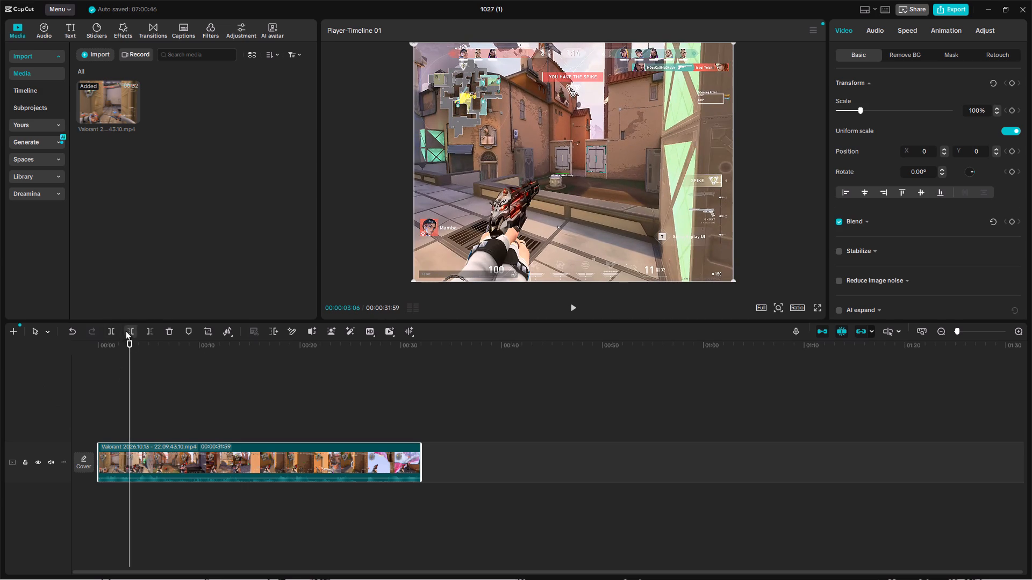
{"action": "left_click", "coordinate": [125, 330]}
{"action": "left_click", "coordinate": [576, 314]}
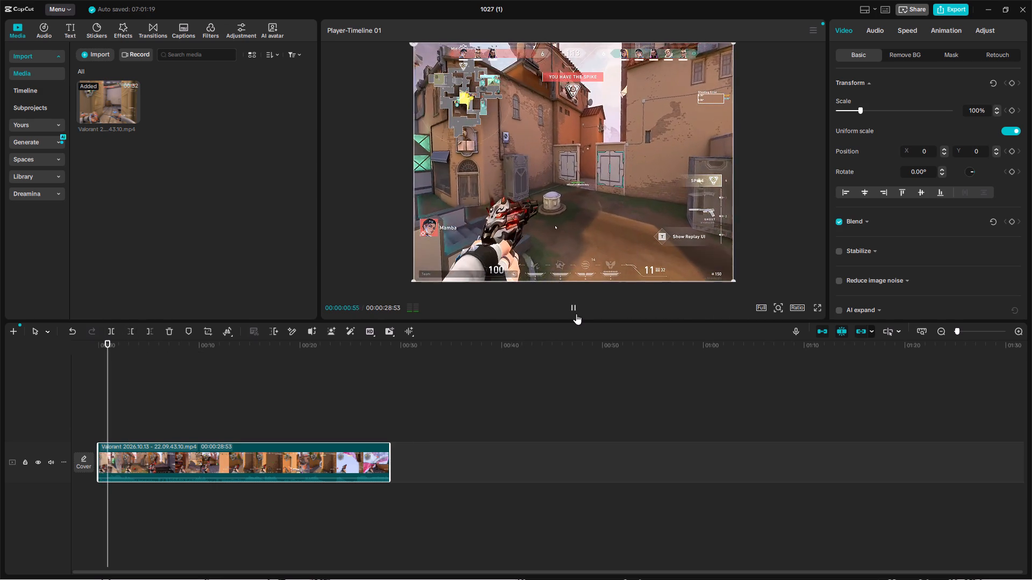
{"action": "left_click", "coordinate": [577, 313]}
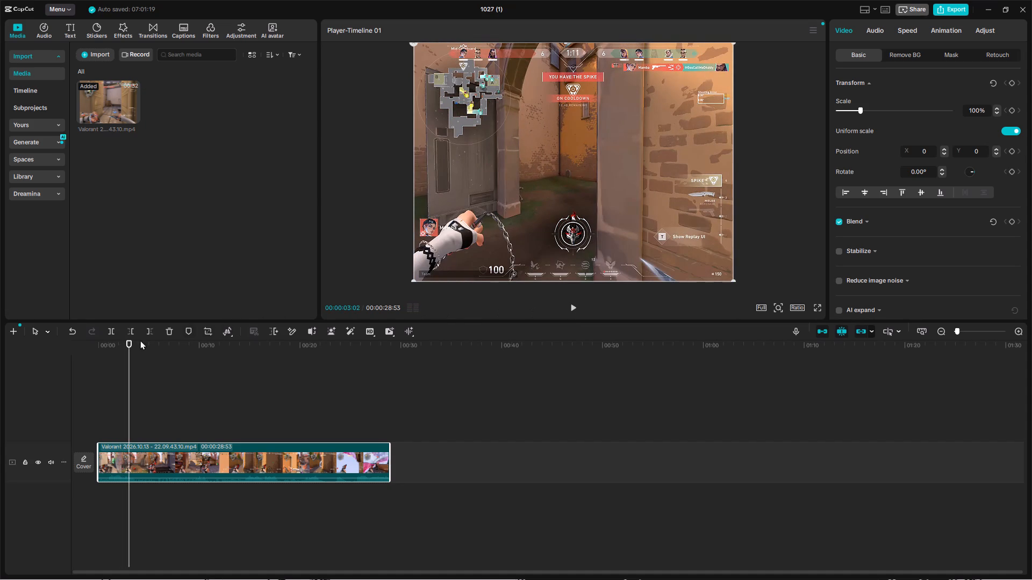
Preview the whole clip and trim its end at 00:00:26:43, just as the ATTACKERS WON banner shows.
{"action": "left_click", "coordinate": [579, 307]}
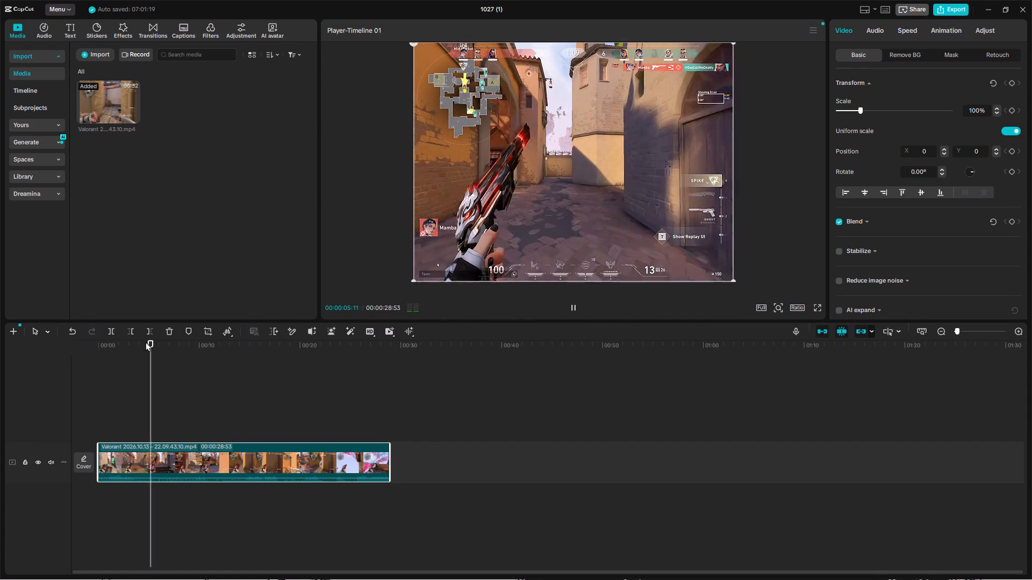
{"action": "left_click_drag", "start_coordinate": [147, 342], "coordinate": [92, 352]}
{"action": "left_click", "coordinate": [583, 292]}
{"action": "left_click", "coordinate": [573, 303]}
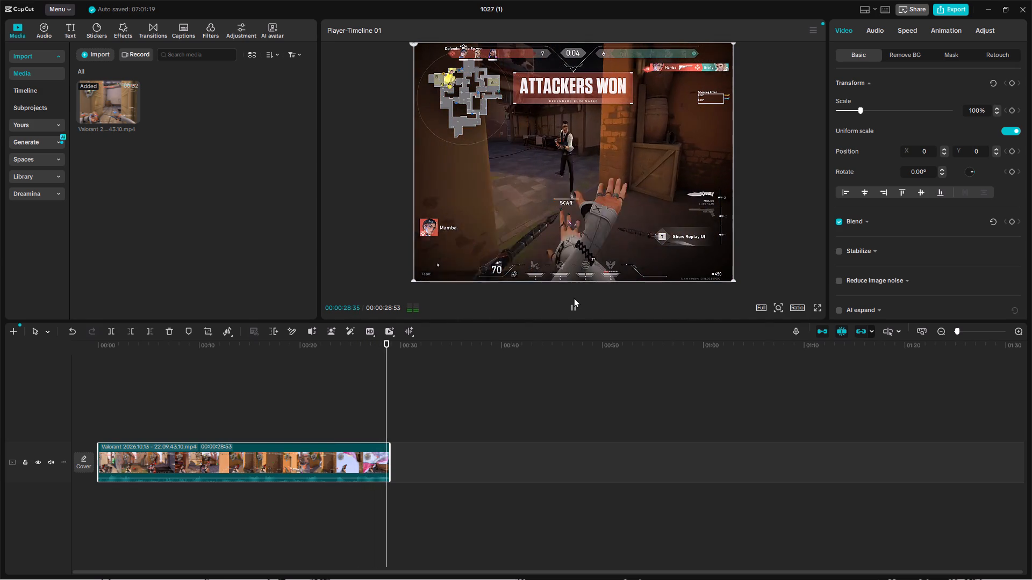
{"action": "left_click", "coordinate": [388, 339]}
{"action": "left_click_drag", "start_coordinate": [392, 342], "coordinate": [390, 342]}
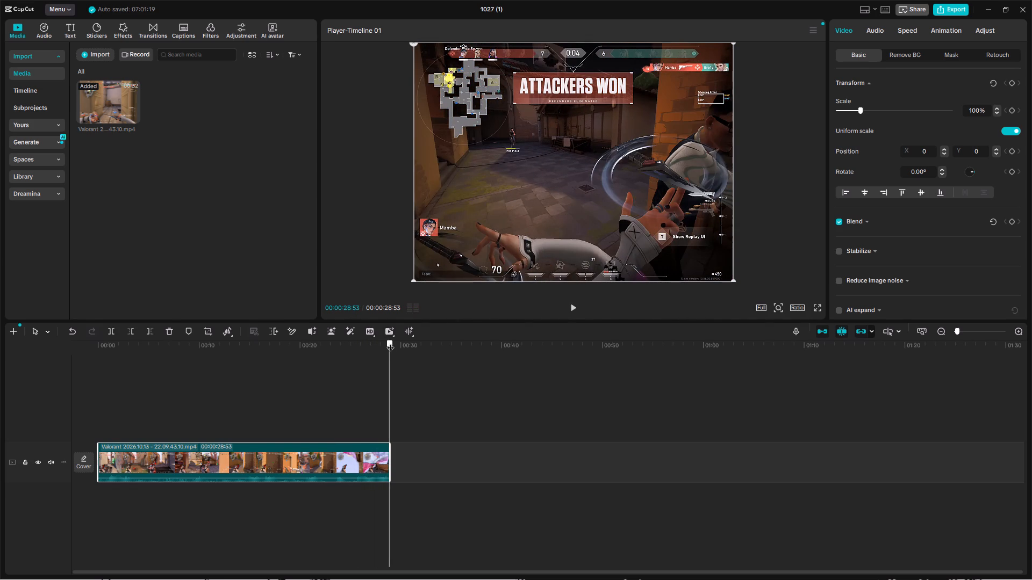
{"action": "left_click_drag", "start_coordinate": [390, 342], "coordinate": [369, 345]}
{"action": "left_click", "coordinate": [579, 311]}
{"action": "left_click", "coordinate": [579, 311]}
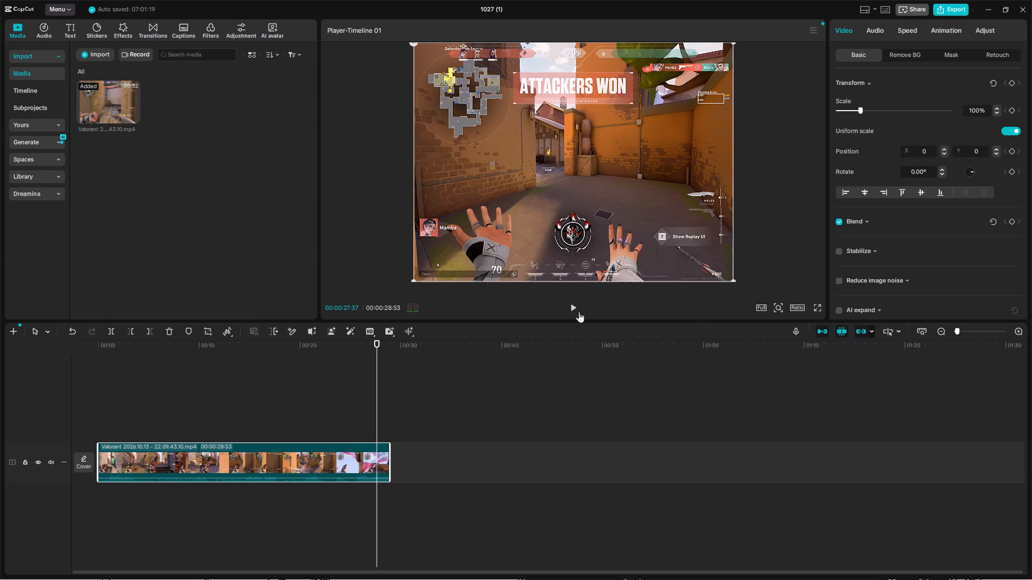
{"action": "left_click_drag", "start_coordinate": [372, 342], "coordinate": [340, 344]}
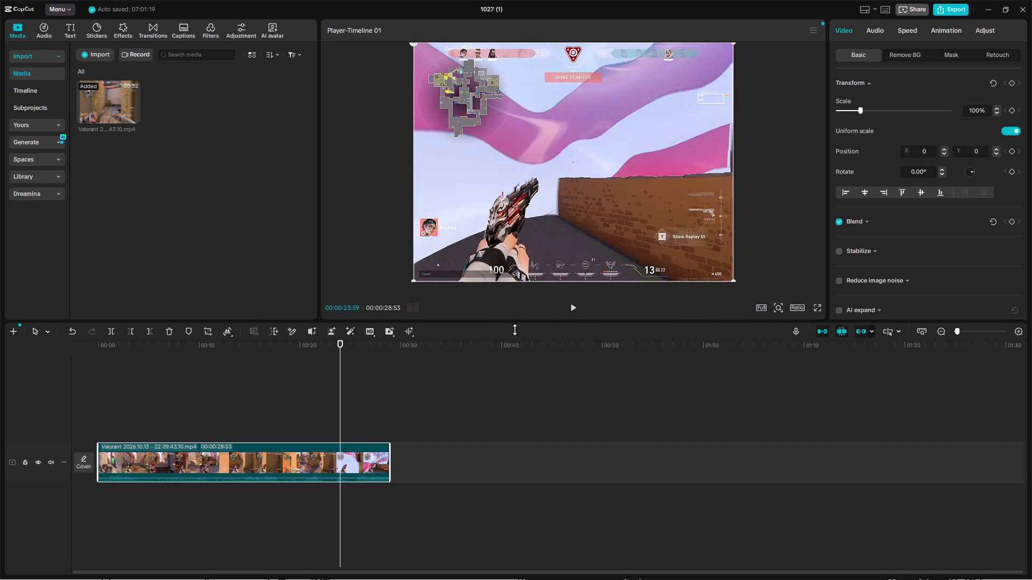
{"action": "left_click", "coordinate": [577, 307]}
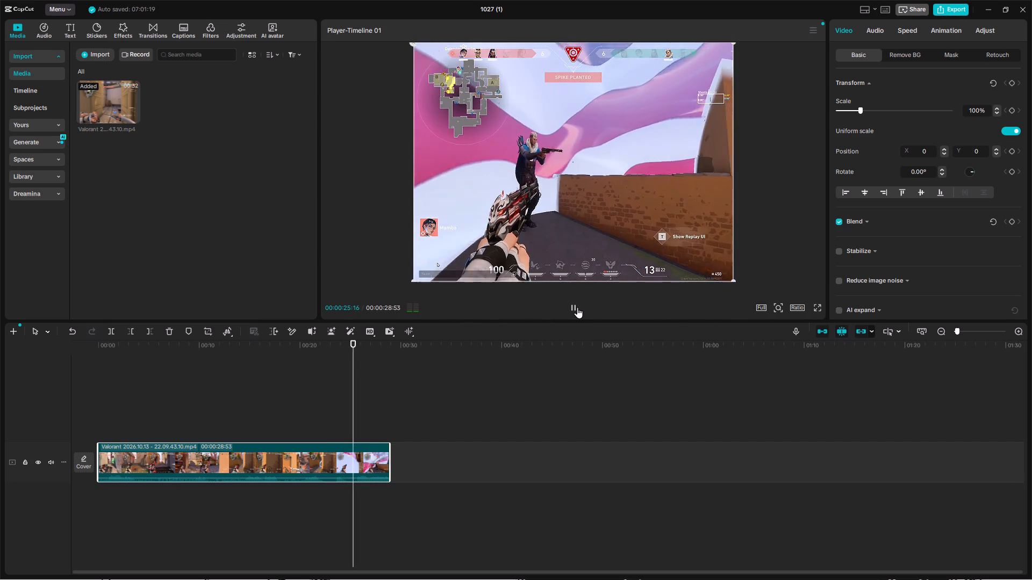
{"action": "left_click", "coordinate": [577, 307]}
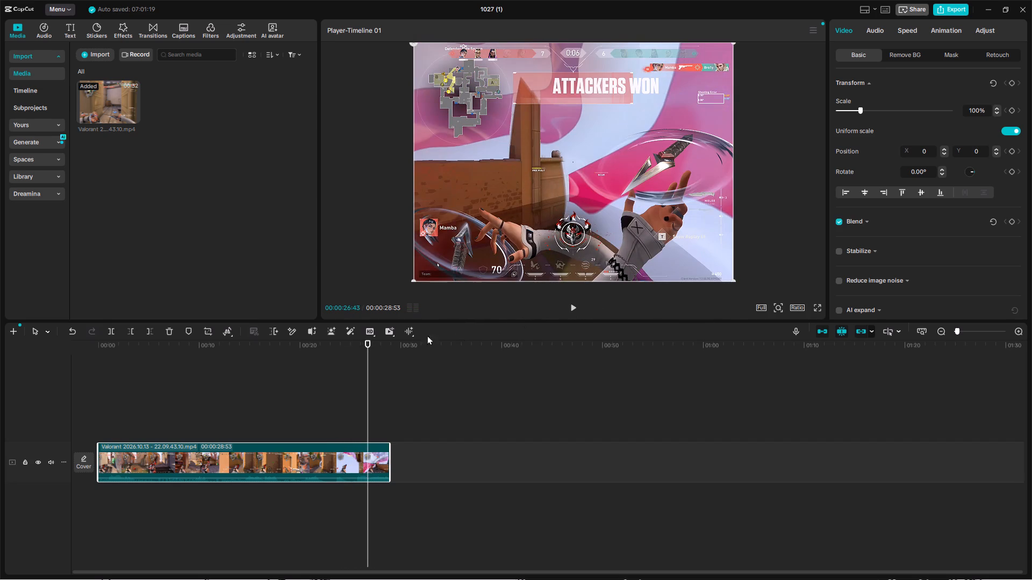
{"action": "left_click", "coordinate": [150, 330]}
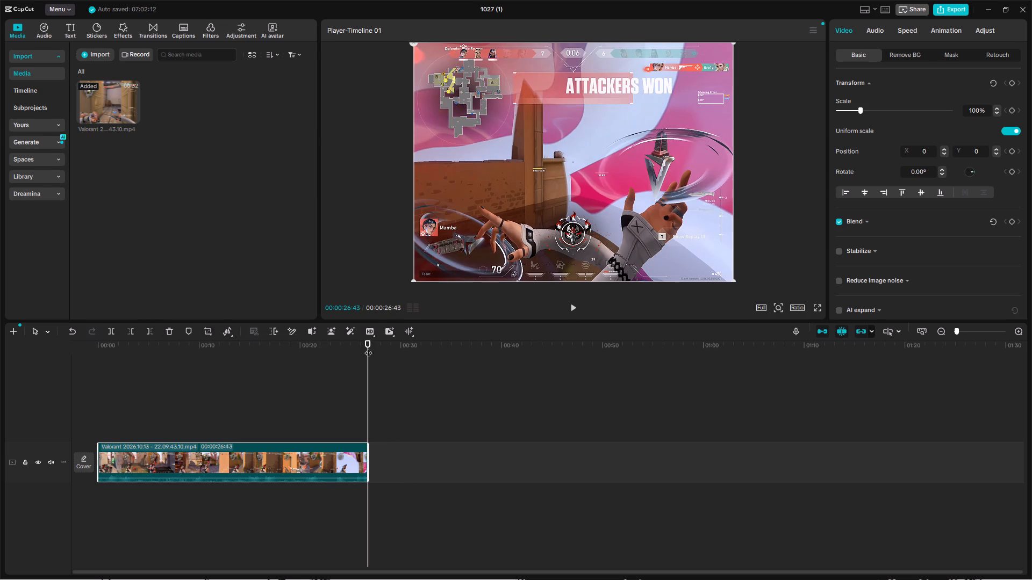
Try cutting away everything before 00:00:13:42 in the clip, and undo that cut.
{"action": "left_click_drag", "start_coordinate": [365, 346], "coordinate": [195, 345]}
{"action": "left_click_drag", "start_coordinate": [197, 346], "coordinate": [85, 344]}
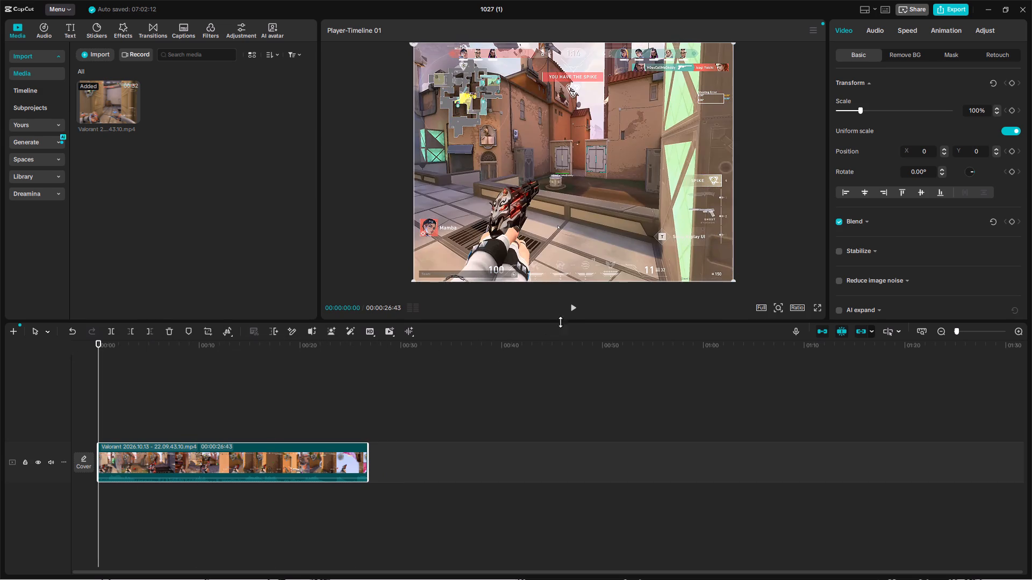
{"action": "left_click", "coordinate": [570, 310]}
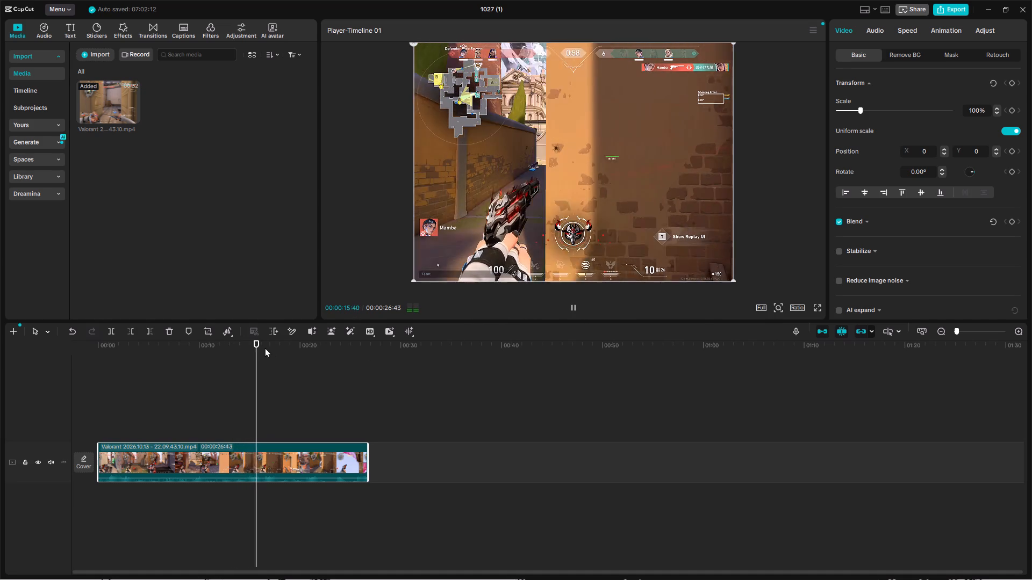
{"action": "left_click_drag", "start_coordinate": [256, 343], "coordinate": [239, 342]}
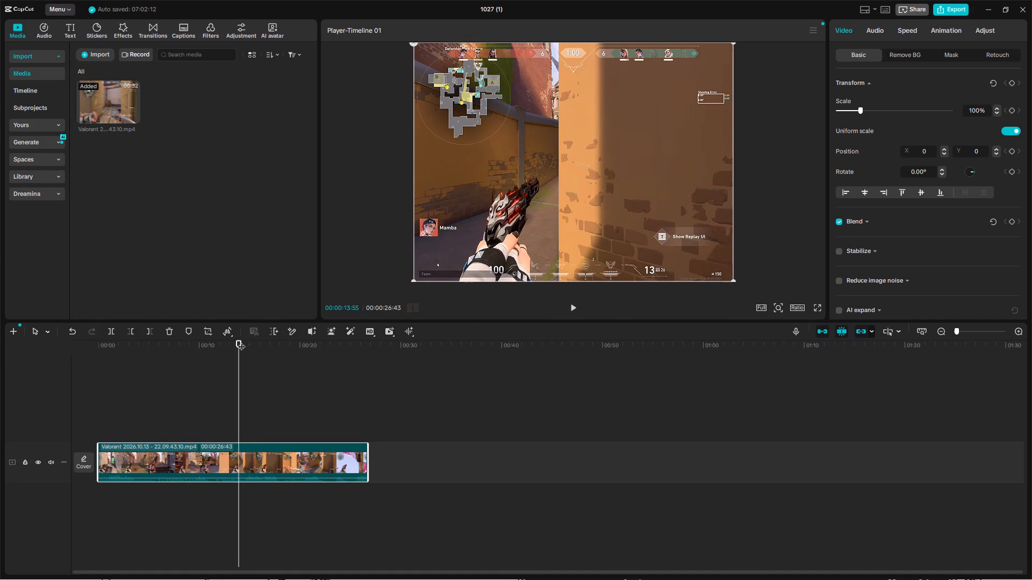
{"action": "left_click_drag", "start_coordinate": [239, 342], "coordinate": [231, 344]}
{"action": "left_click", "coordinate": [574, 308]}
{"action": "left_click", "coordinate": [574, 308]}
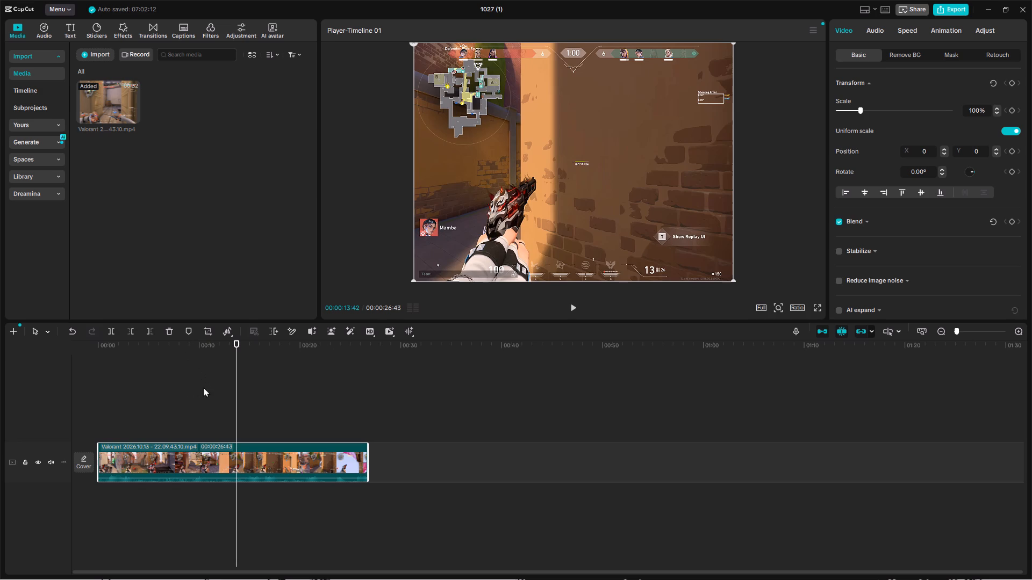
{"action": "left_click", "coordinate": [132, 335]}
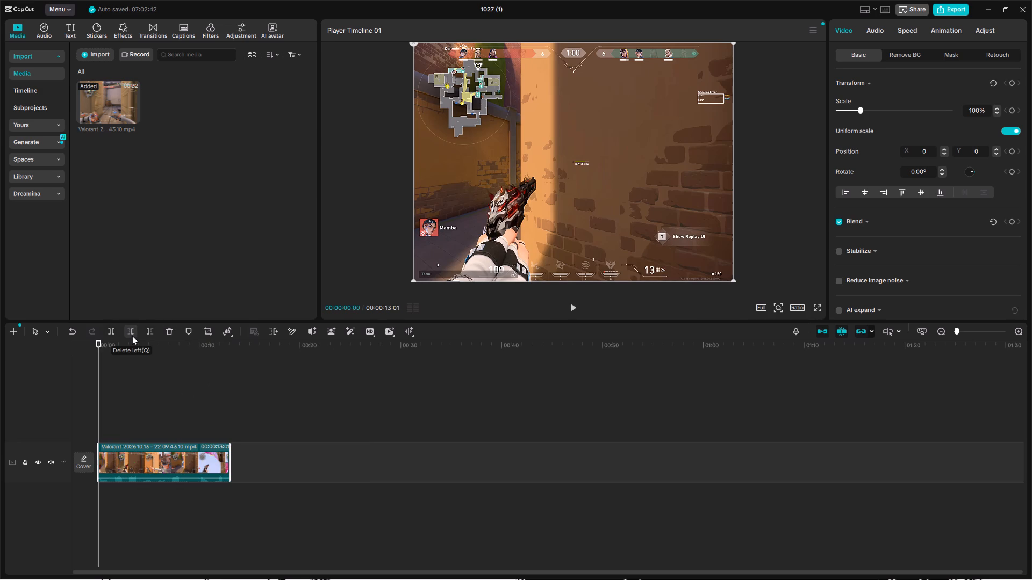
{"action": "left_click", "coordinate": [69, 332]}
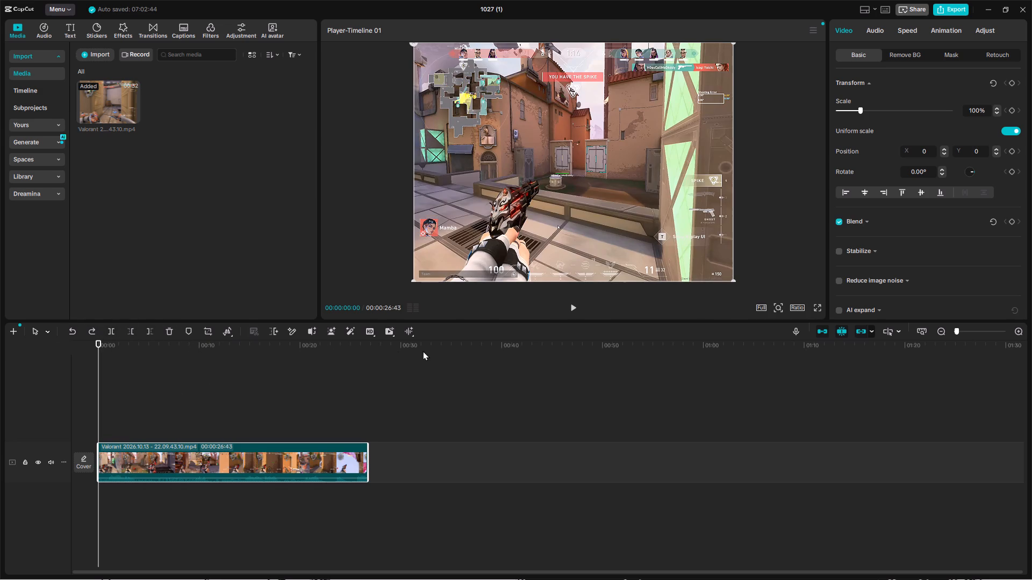
Play the clip's opening and split it at 00:00:02:48.
{"action": "left_click", "coordinate": [566, 311]}
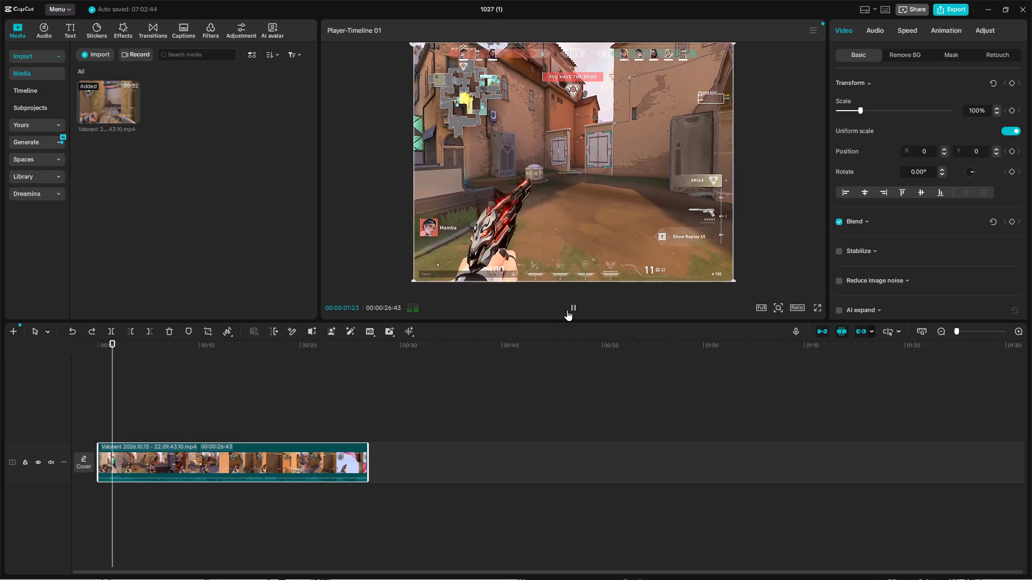
{"action": "left_click", "coordinate": [568, 309]}
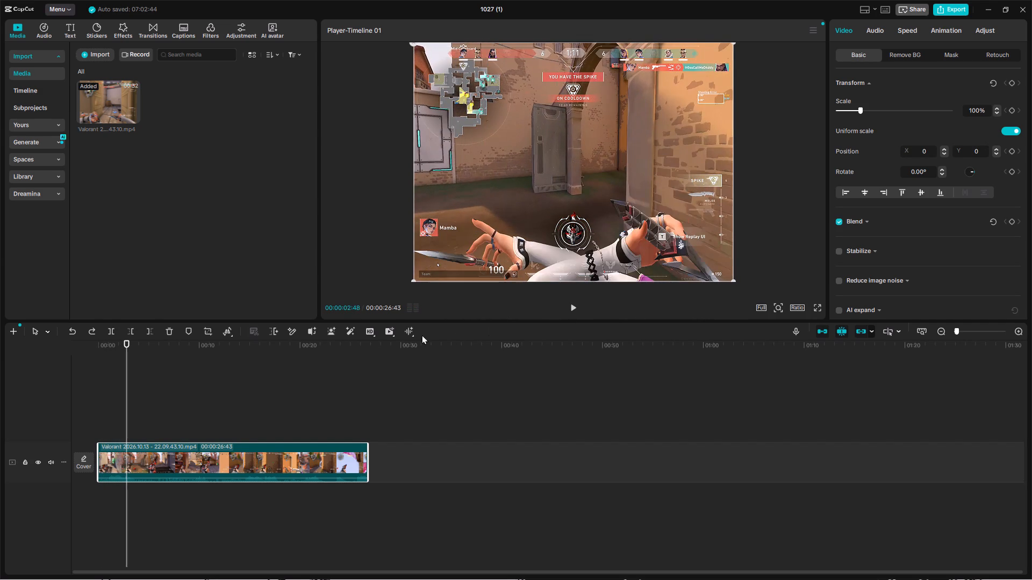
{"action": "left_click", "coordinate": [111, 329]}
Trim the start of the second segment up to 00:00:13:48, closing the gap to the opening segment.
{"action": "left_click", "coordinate": [573, 313]}
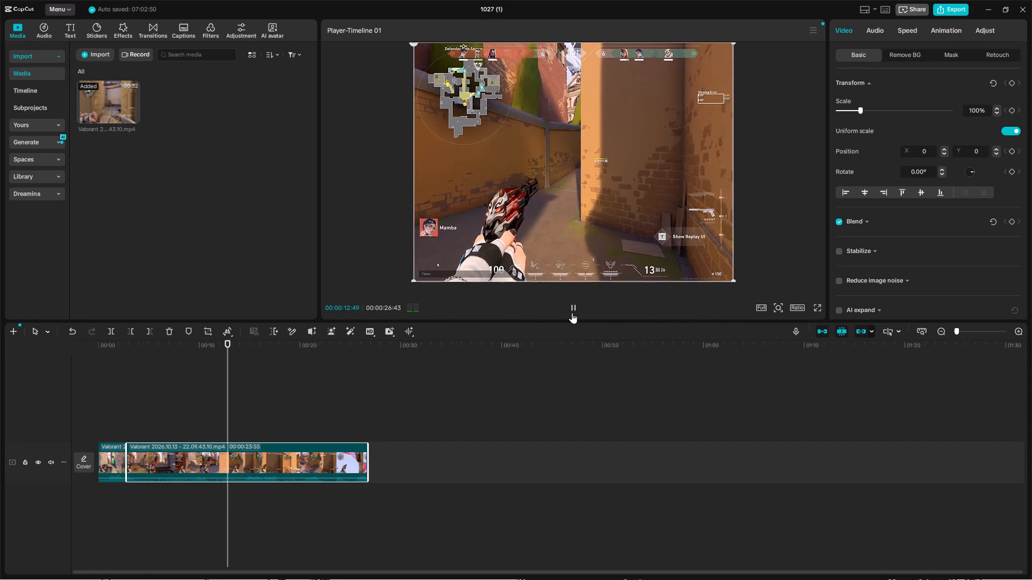
{"action": "left_click", "coordinate": [572, 313]}
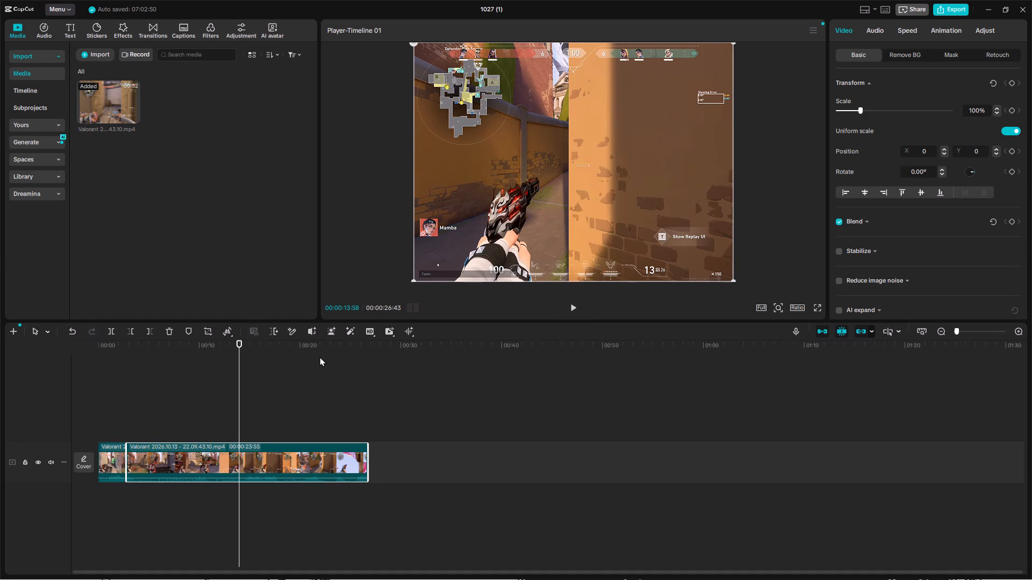
{"action": "left_click", "coordinate": [241, 341]}
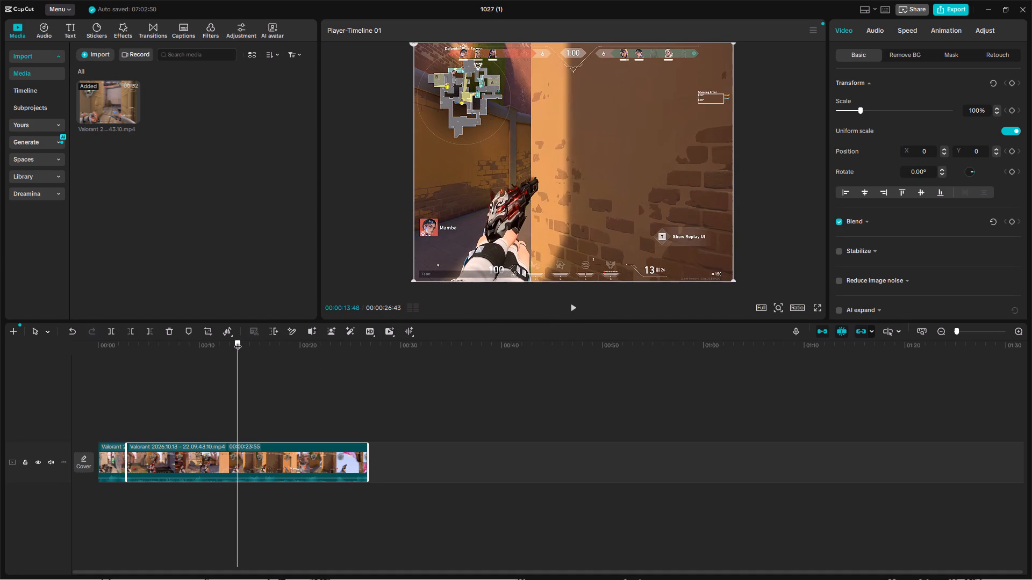
{"action": "left_click", "coordinate": [133, 334]}
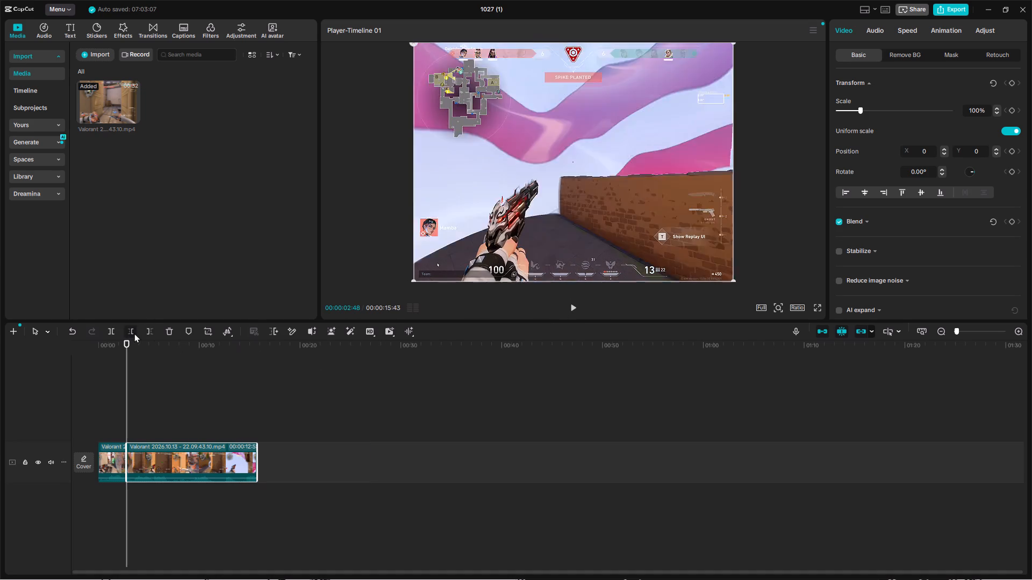
Play back the two-segment edit from the beginning to check the join and the ending.
{"action": "left_click", "coordinate": [572, 310]}
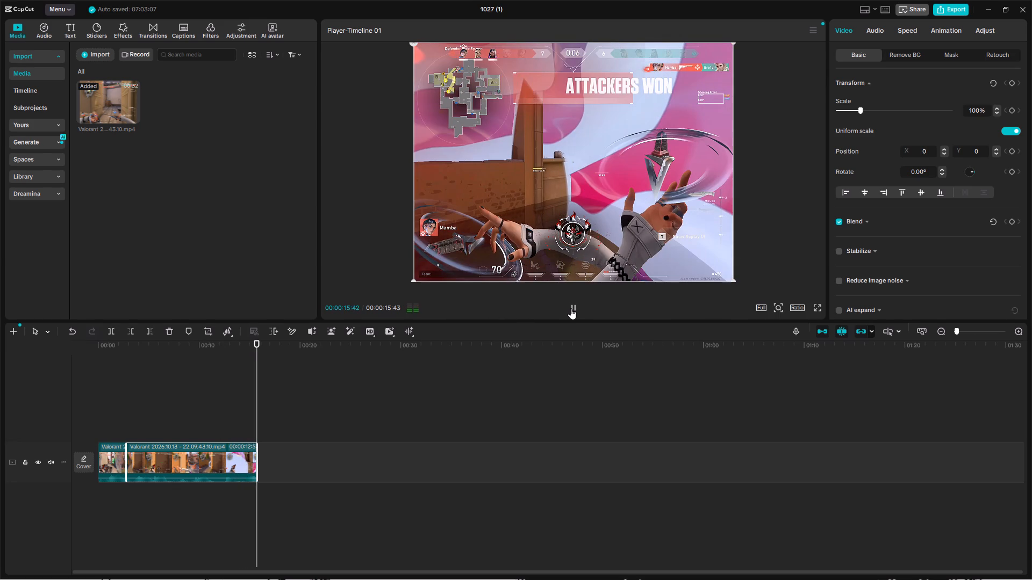
{"action": "left_click_drag", "start_coordinate": [252, 343], "coordinate": [112, 362]}
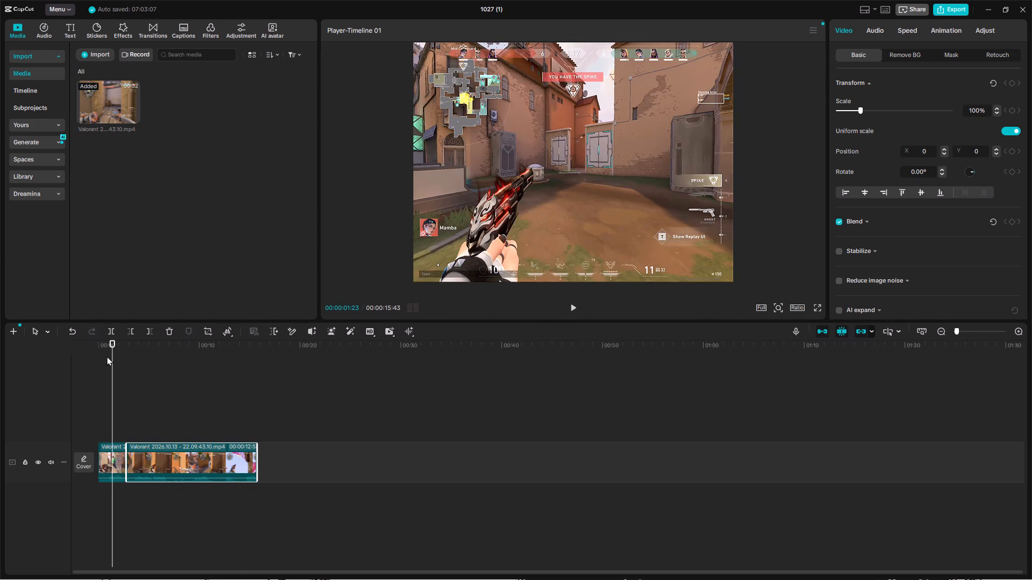
{"action": "left_click_drag", "start_coordinate": [113, 343], "coordinate": [92, 347]}
{"action": "left_click", "coordinate": [569, 304]}
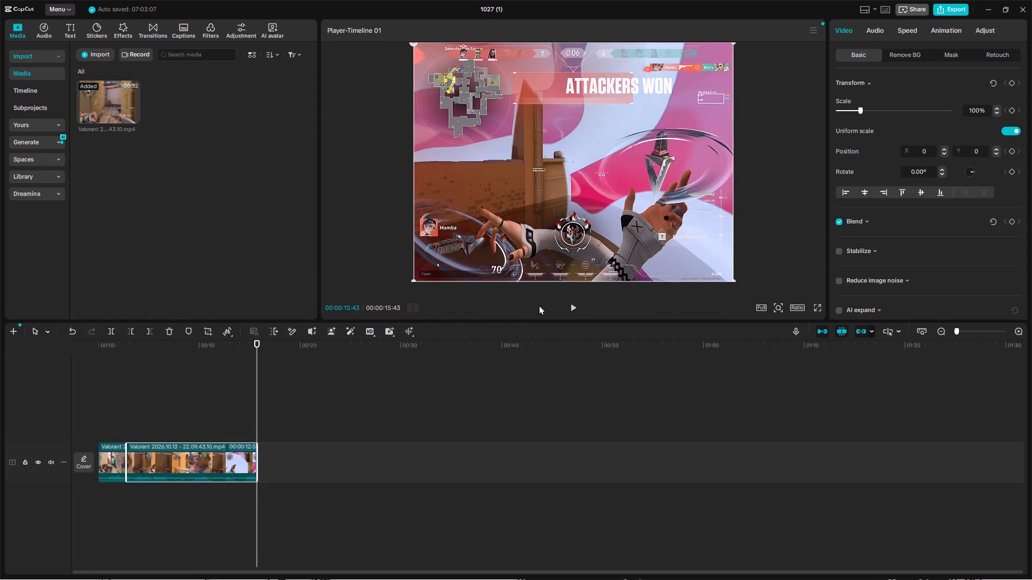
{"action": "left_click_drag", "start_coordinate": [256, 342], "coordinate": [87, 377]}
{"action": "left_click", "coordinate": [567, 307]}
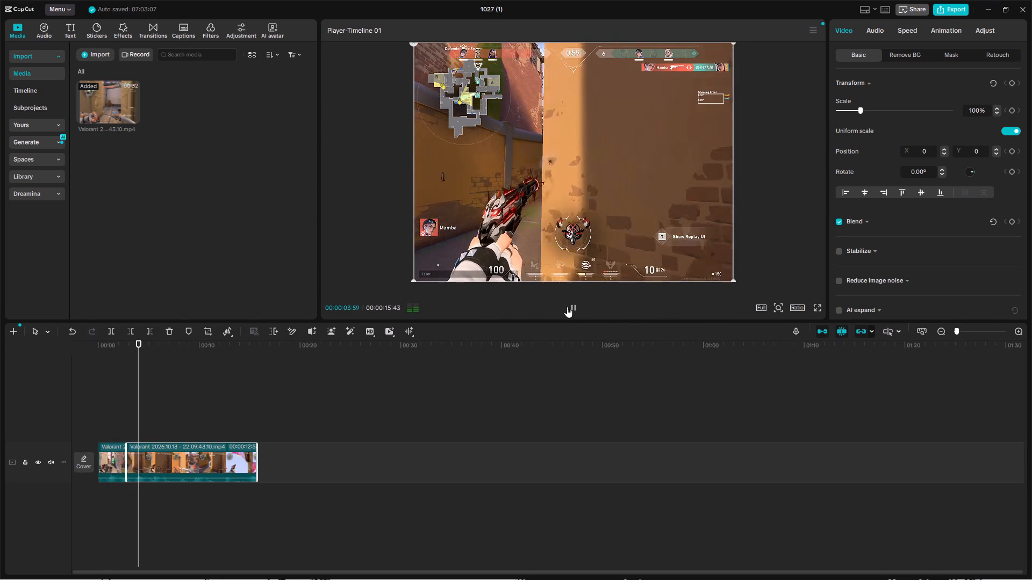
{"action": "left_click", "coordinate": [567, 307]}
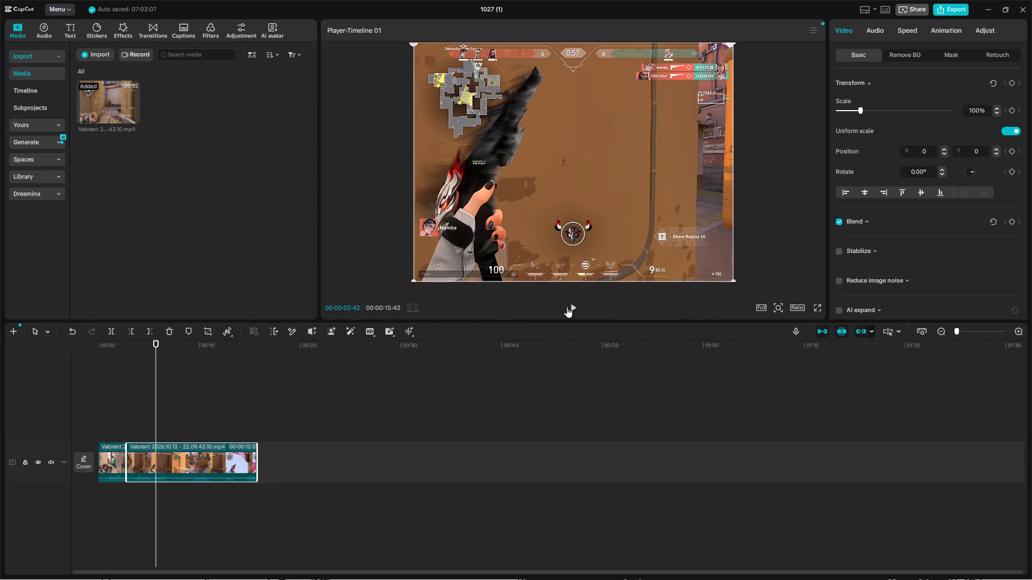
{"action": "left_click", "coordinate": [567, 307]}
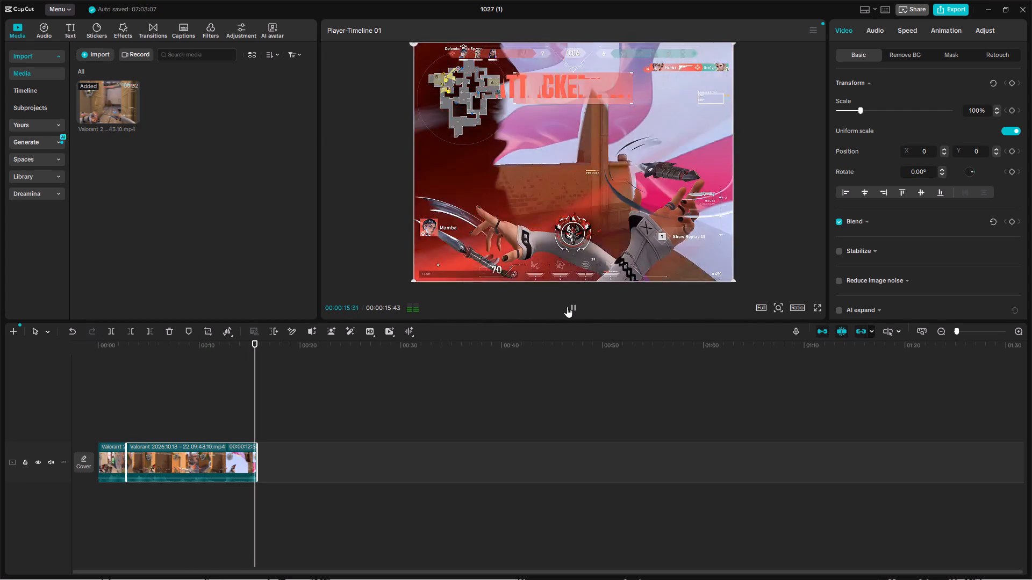
Export the trimmed edit as a 1080P, 60fps H.264 mp4 video and dismiss the export window.
{"action": "left_click", "coordinate": [948, 13]}
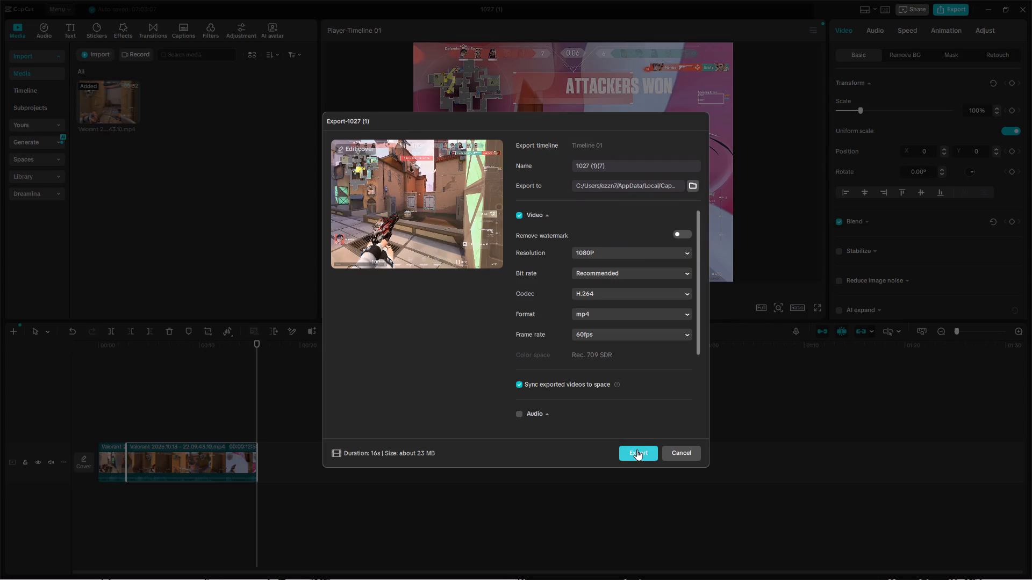
{"action": "left_click", "coordinate": [637, 450]}
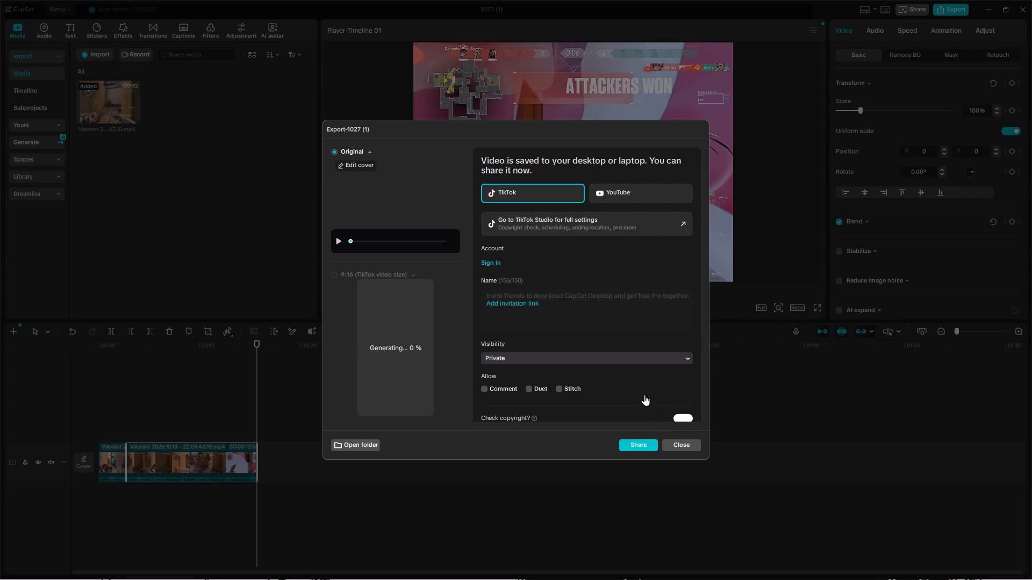
{"action": "left_click", "coordinate": [676, 441]}
Delete the exported Valorant recording from the project's media, along with its clips on the timeline.
{"action": "right_click", "coordinate": [94, 110]}
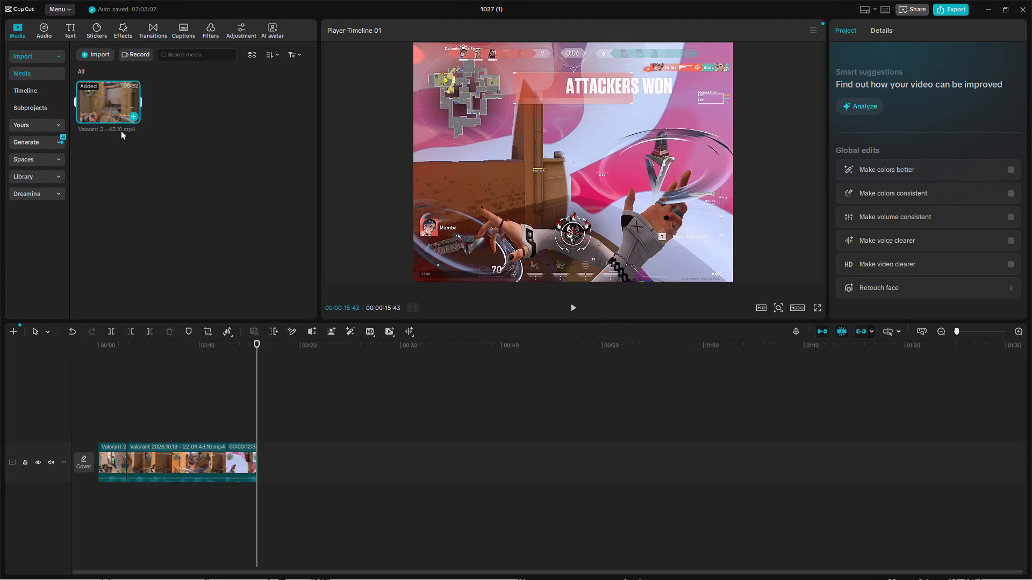
{"action": "left_click", "coordinate": [130, 149]}
{"action": "left_click", "coordinate": [495, 331]}
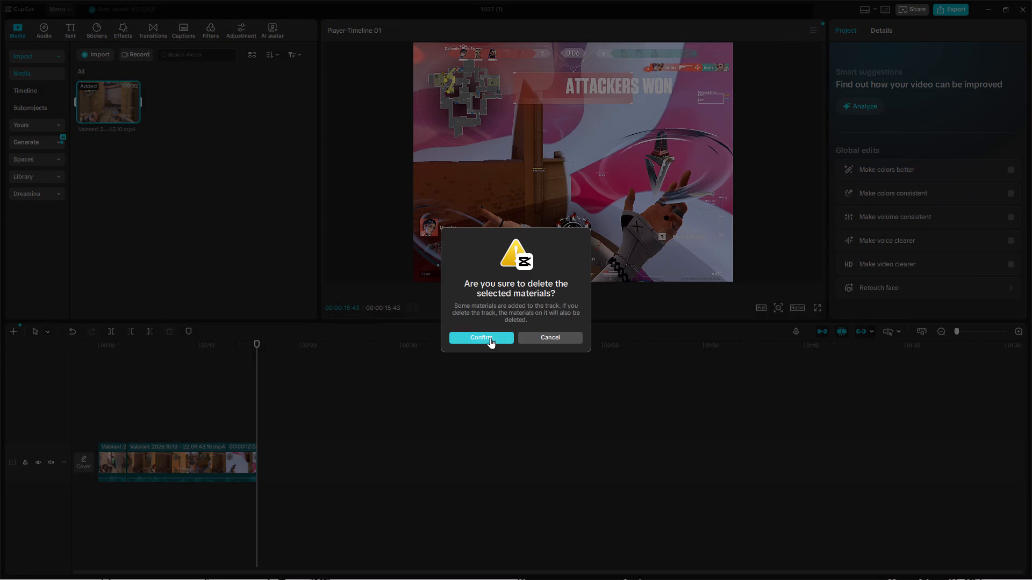
{"action": "left_click", "coordinate": [495, 334]}
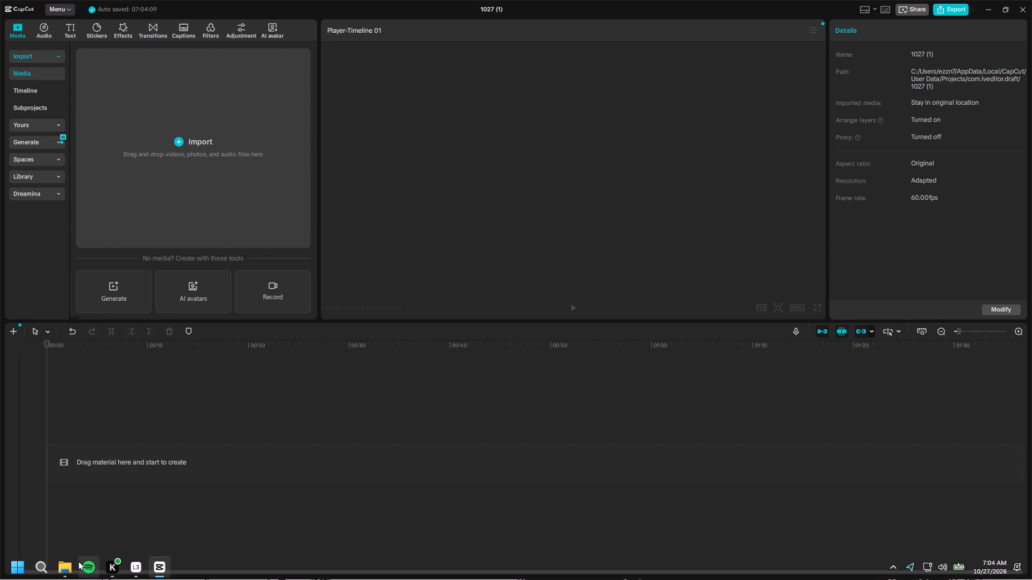
Bring the recording Valorant 2026.10.13 - 22.12.41.11 from File Explorer's Valorant folder onto the empty CapCut timeline.
{"action": "left_click", "coordinate": [75, 518]}
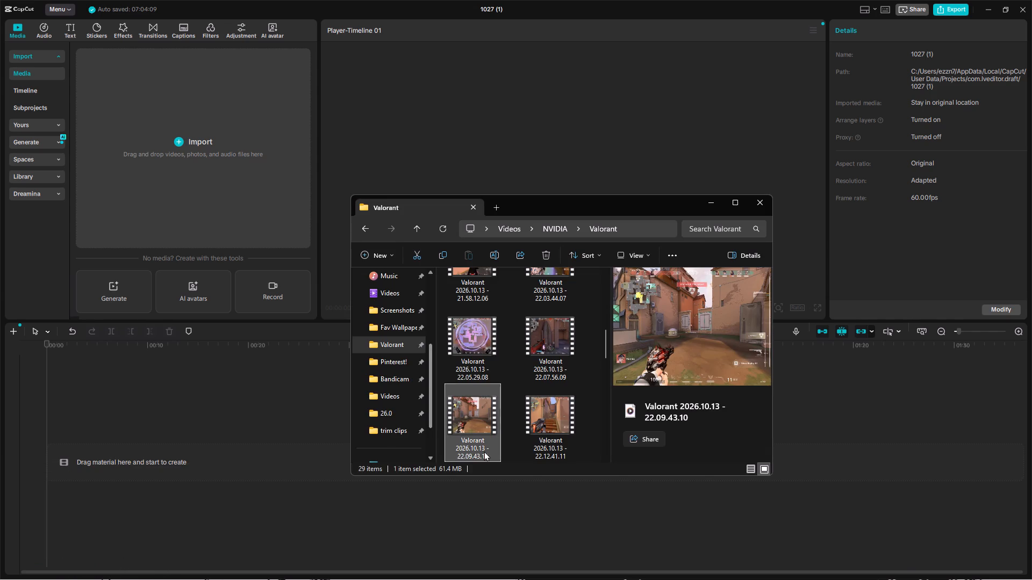
{"action": "left_click_drag", "start_coordinate": [542, 422], "coordinate": [75, 465]}
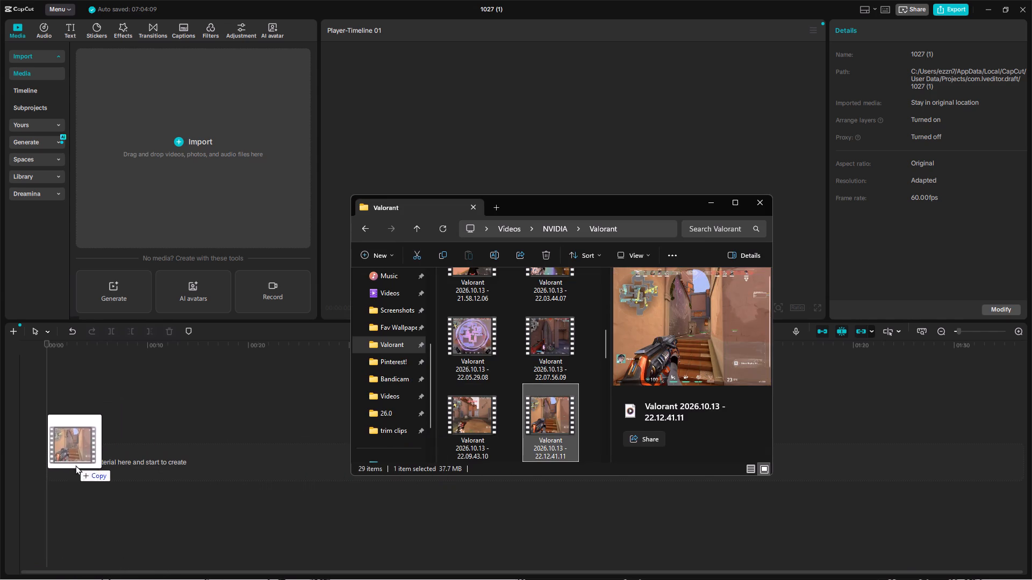
{"action": "left_click_drag", "start_coordinate": [75, 465], "coordinate": [77, 468]}
Preview the recording's opening and cut away everything before about 00:00:03:55, just ahead of the first kill.
{"action": "left_click", "coordinate": [580, 307]}
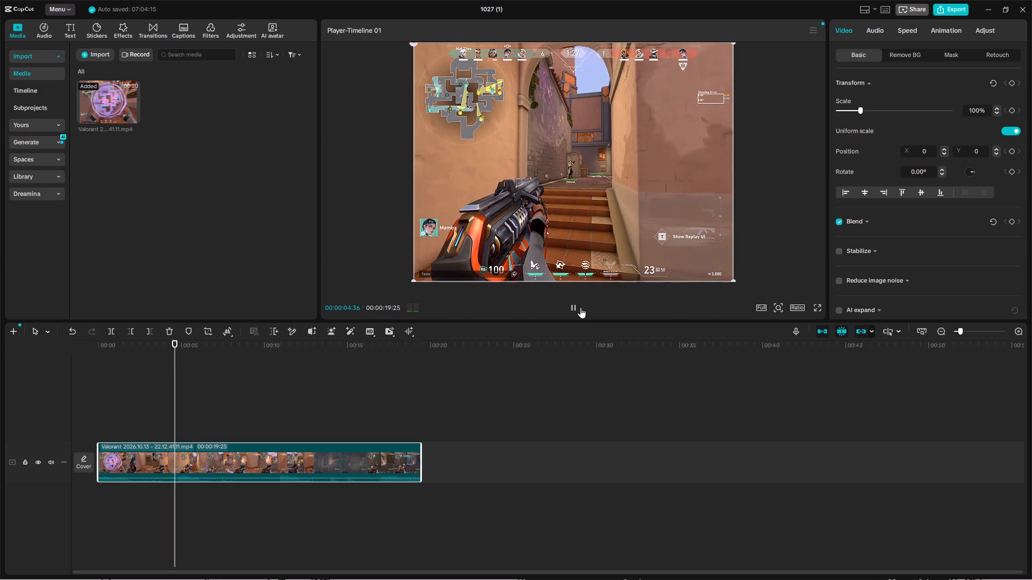
{"action": "left_click_drag", "start_coordinate": [205, 348], "coordinate": [190, 349]}
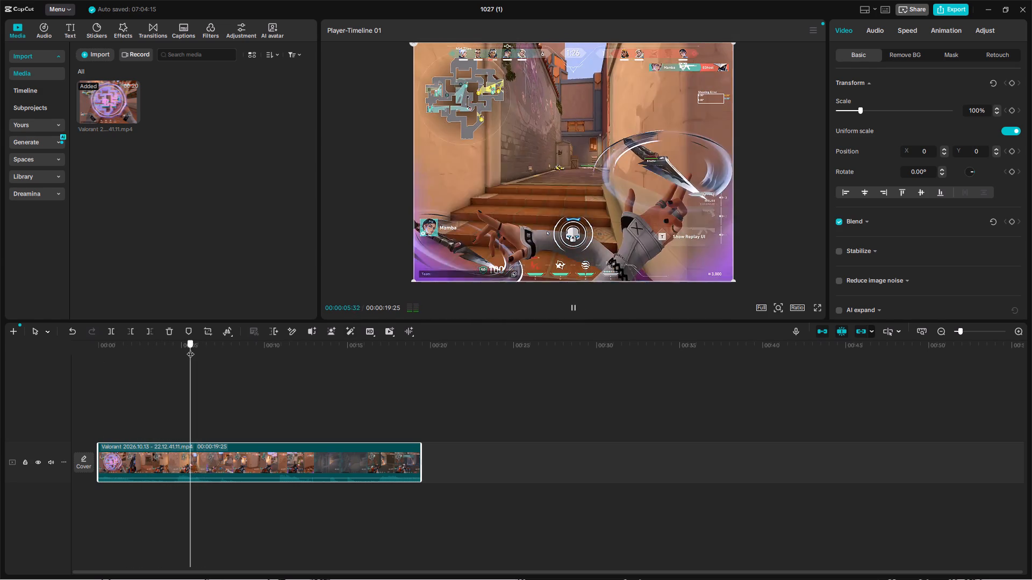
{"action": "left_click_drag", "start_coordinate": [190, 349], "coordinate": [136, 351]}
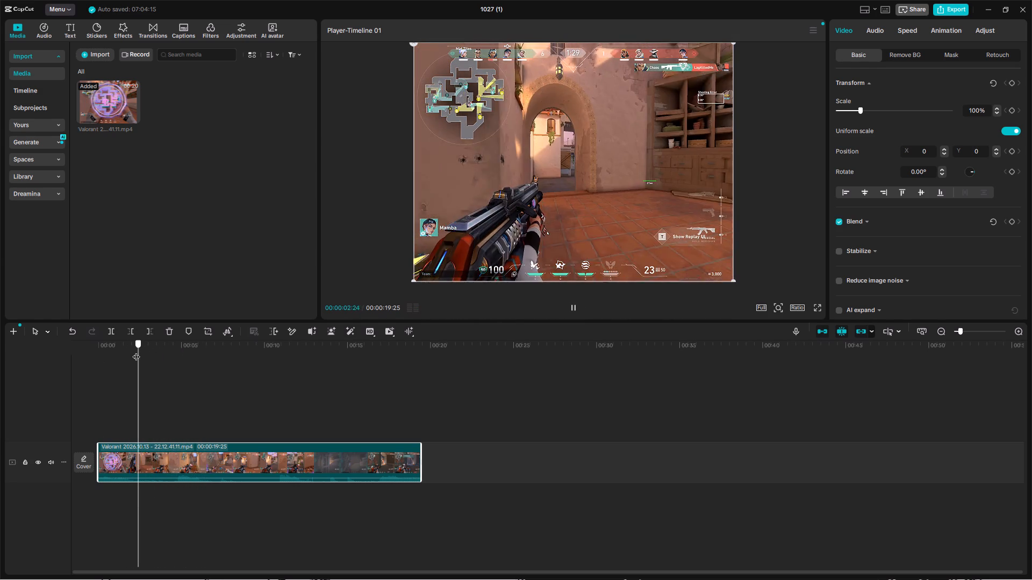
{"action": "left_click_drag", "start_coordinate": [136, 351], "coordinate": [62, 361]}
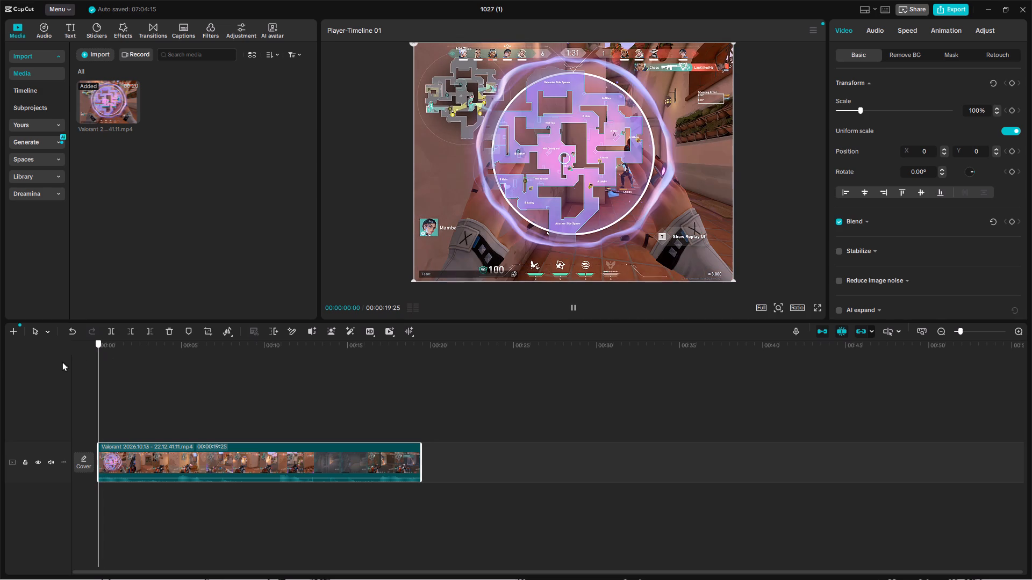
{"action": "left_click_drag", "start_coordinate": [62, 361], "coordinate": [56, 362]}
{"action": "left_click", "coordinate": [569, 307]}
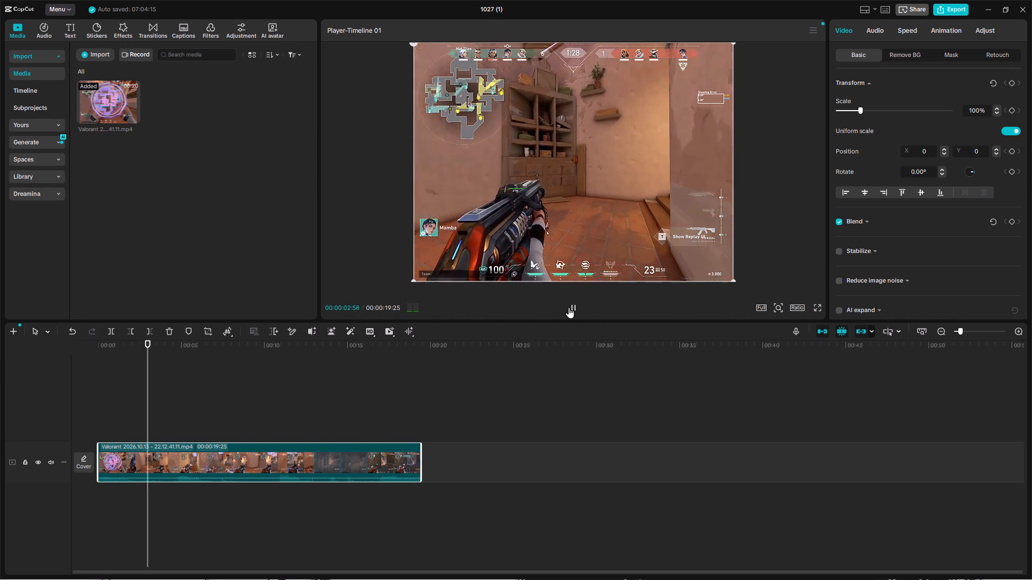
{"action": "left_click", "coordinate": [569, 307]}
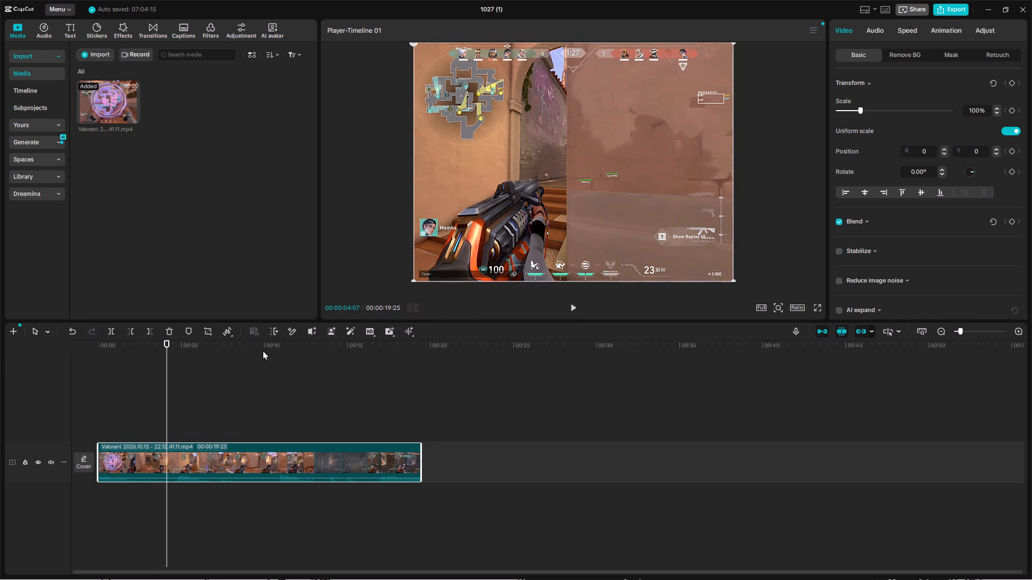
{"action": "left_click_drag", "start_coordinate": [163, 339], "coordinate": [157, 342]}
{"action": "left_click", "coordinate": [167, 344]}
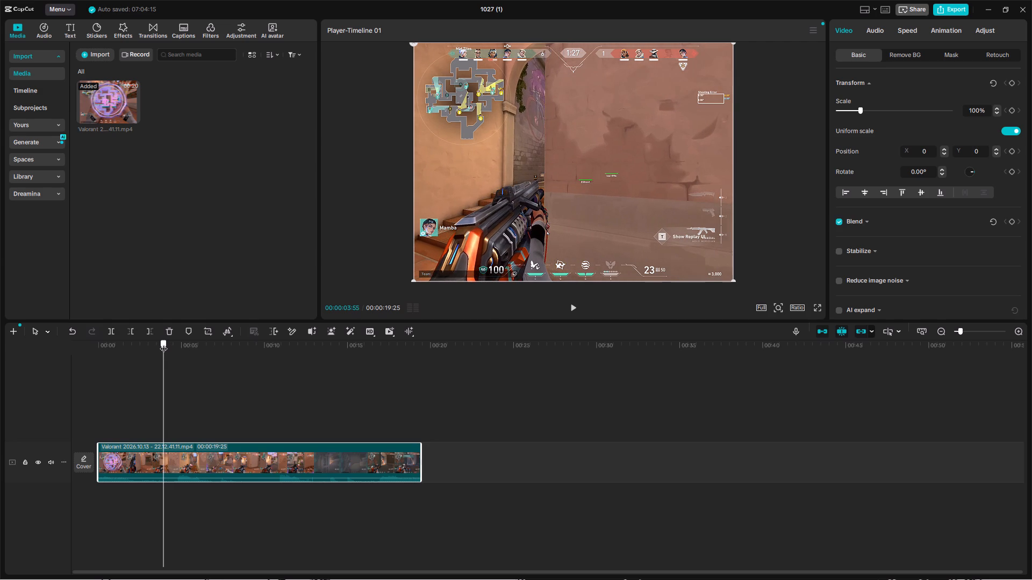
{"action": "left_click", "coordinate": [128, 331]}
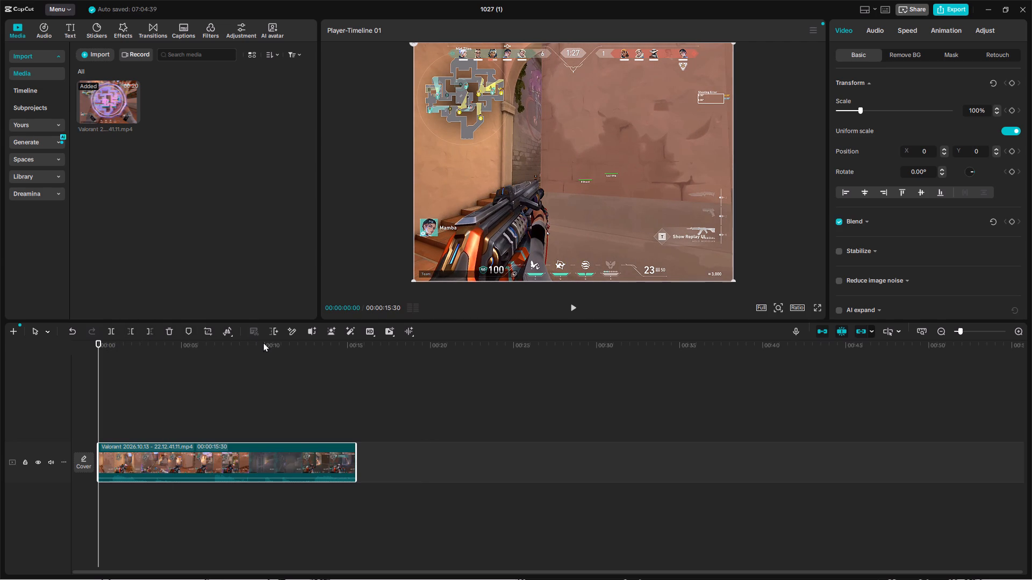
Play the trimmed clip from the start and split it just after the first kill, at 00:00:02:03.
{"action": "left_click", "coordinate": [577, 313]}
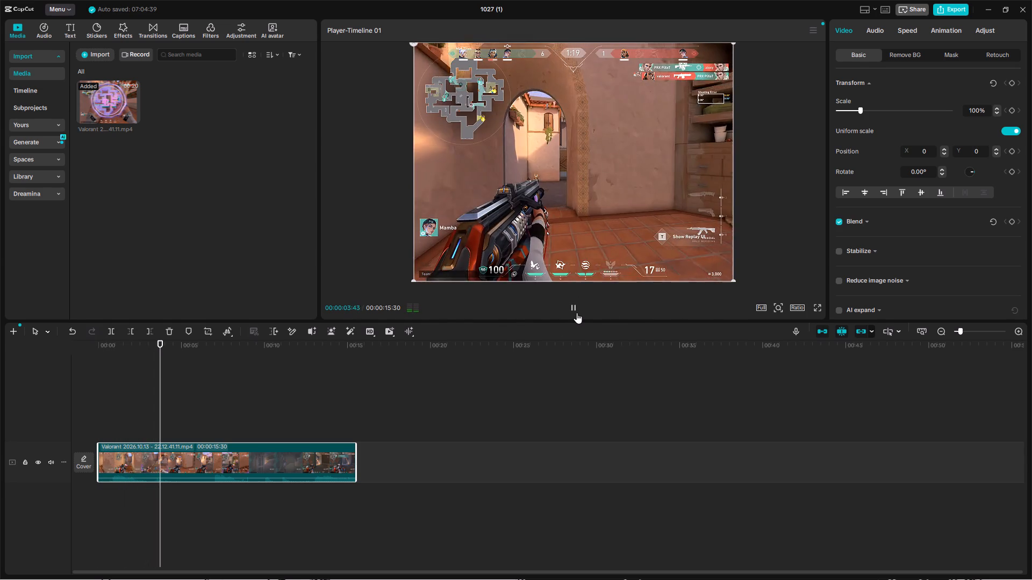
{"action": "left_click", "coordinate": [577, 313]}
{"action": "left_click_drag", "start_coordinate": [176, 344], "coordinate": [75, 350]}
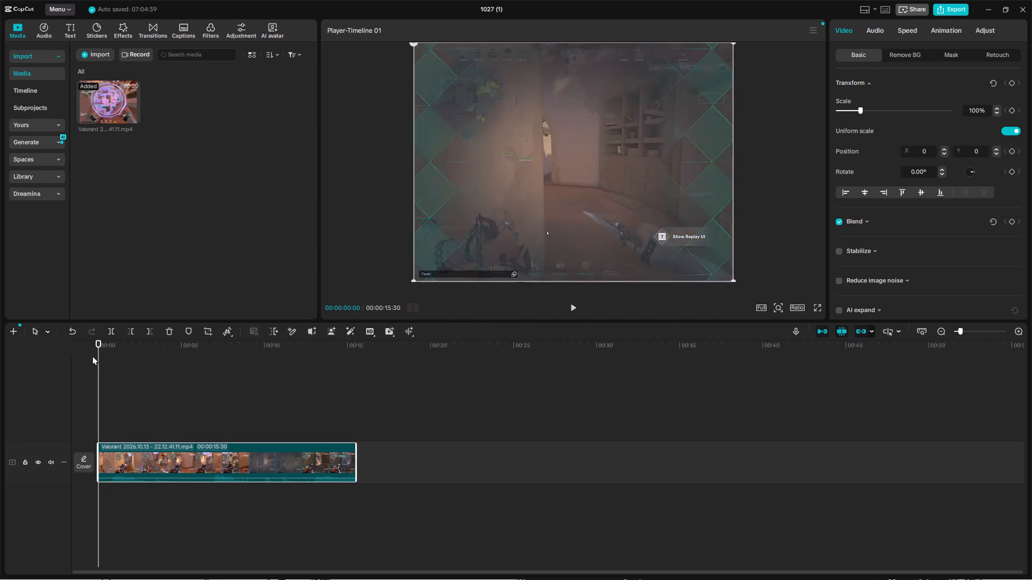
{"action": "left_click", "coordinate": [567, 310]}
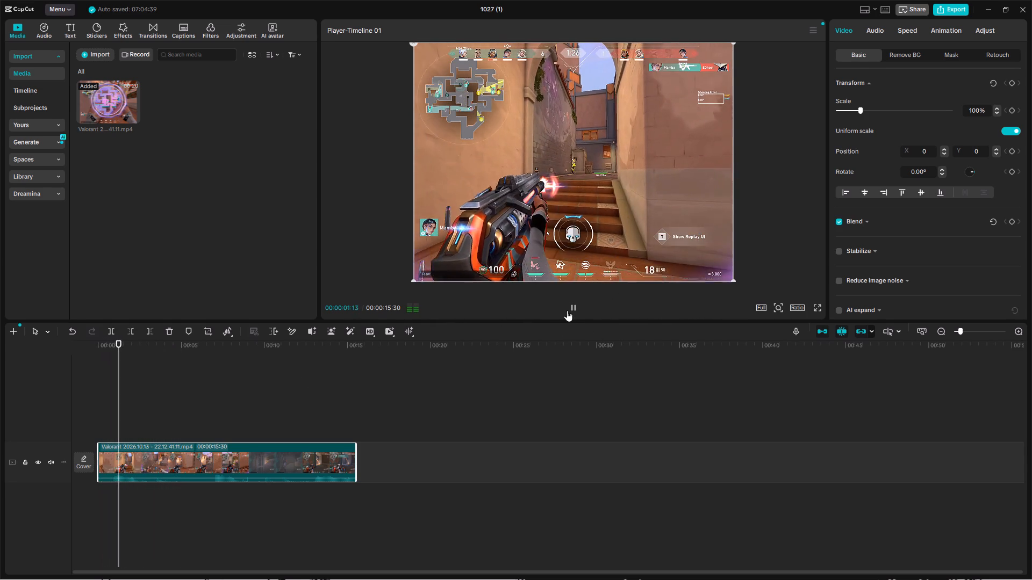
{"action": "left_click", "coordinate": [567, 310]}
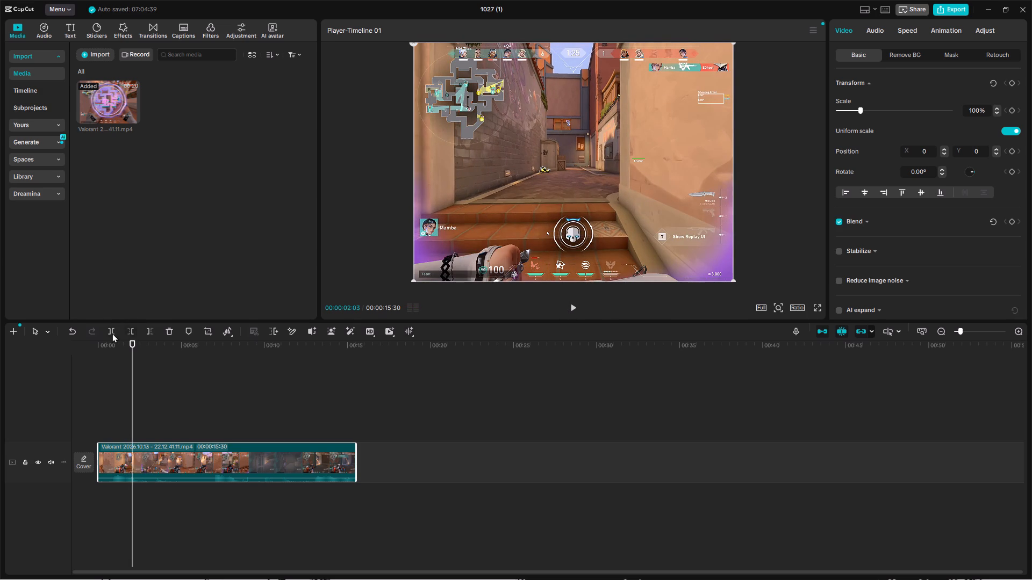
{"action": "left_click", "coordinate": [112, 333]}
Review the second segment and cut away its beginning up to 00:00:05:37, shortly before the next kill.
{"action": "left_click", "coordinate": [577, 311]}
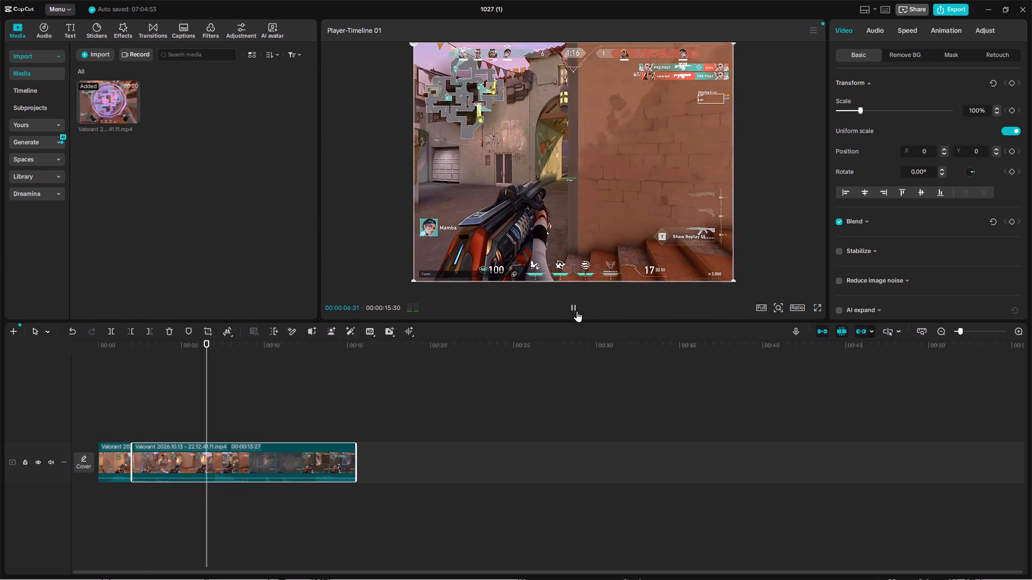
{"action": "left_click_drag", "start_coordinate": [230, 343], "coordinate": [210, 344]}
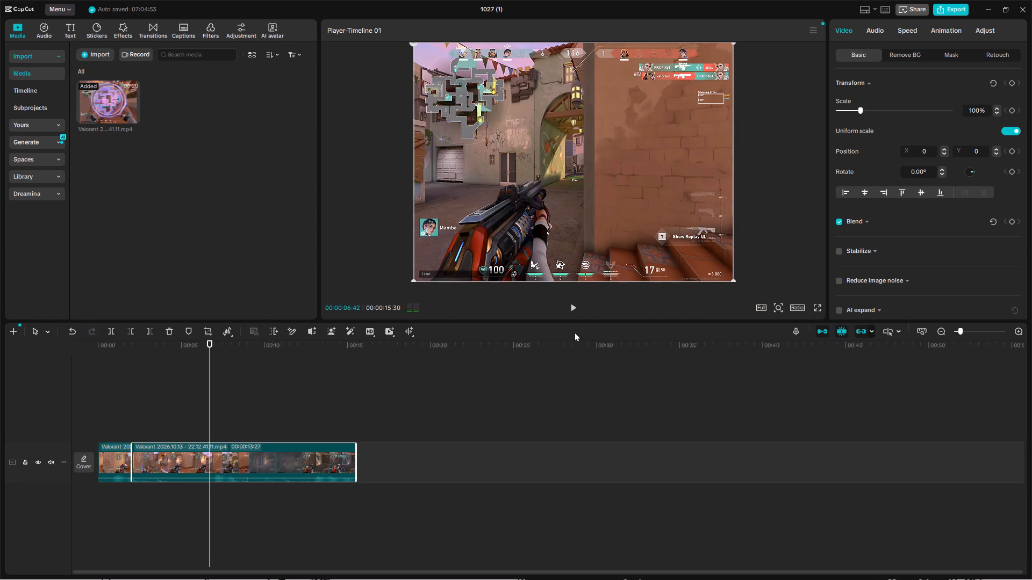
{"action": "left_click_drag", "start_coordinate": [211, 345], "coordinate": [182, 345]}
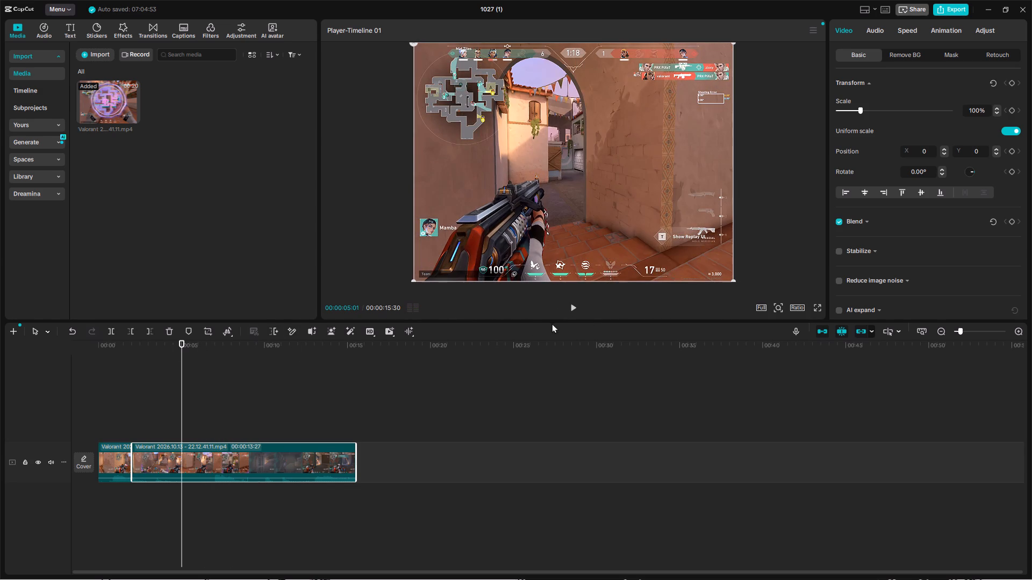
{"action": "left_click", "coordinate": [575, 308]}
{"action": "left_click", "coordinate": [575, 308]}
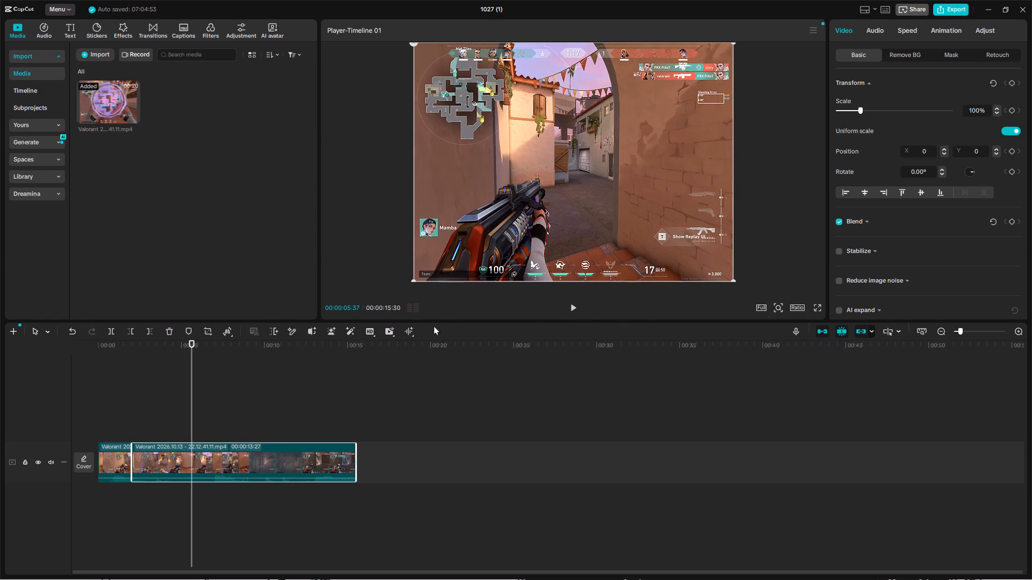
{"action": "left_click", "coordinate": [128, 330]}
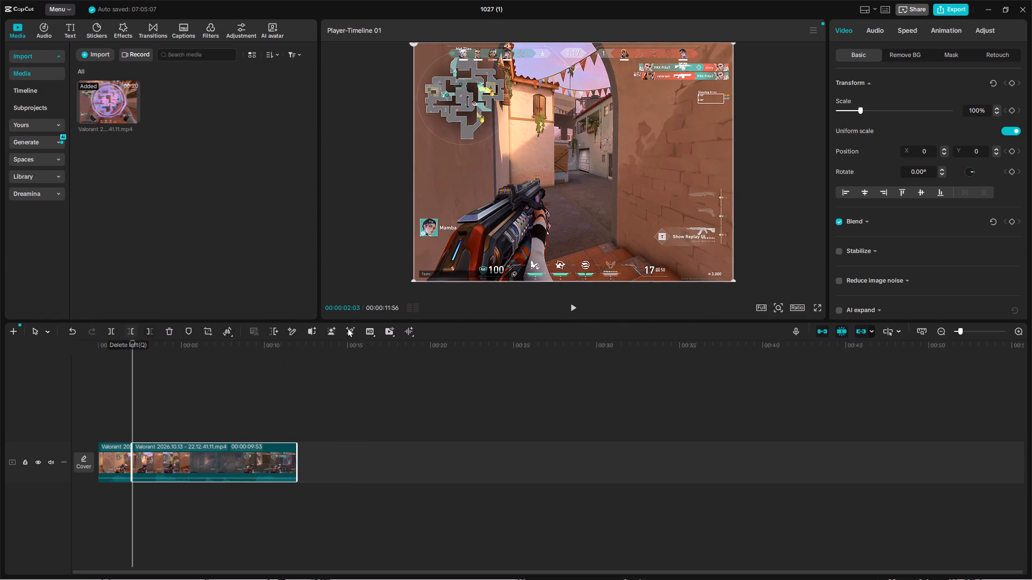
Play the second segment and split it just after the spike carrier kill, at 00:00:04:41.
{"action": "left_click", "coordinate": [580, 309]}
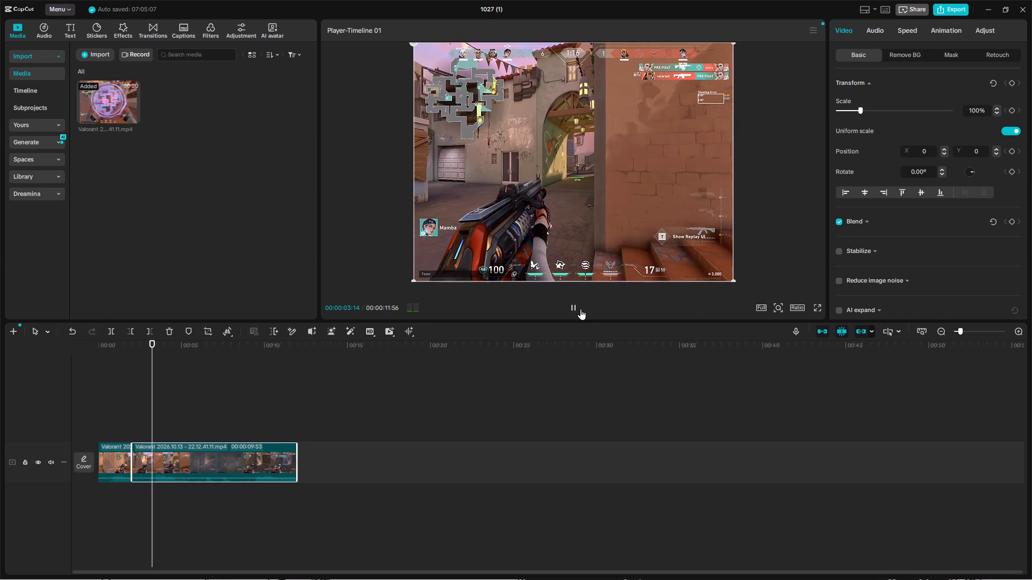
{"action": "left_click", "coordinate": [580, 309]}
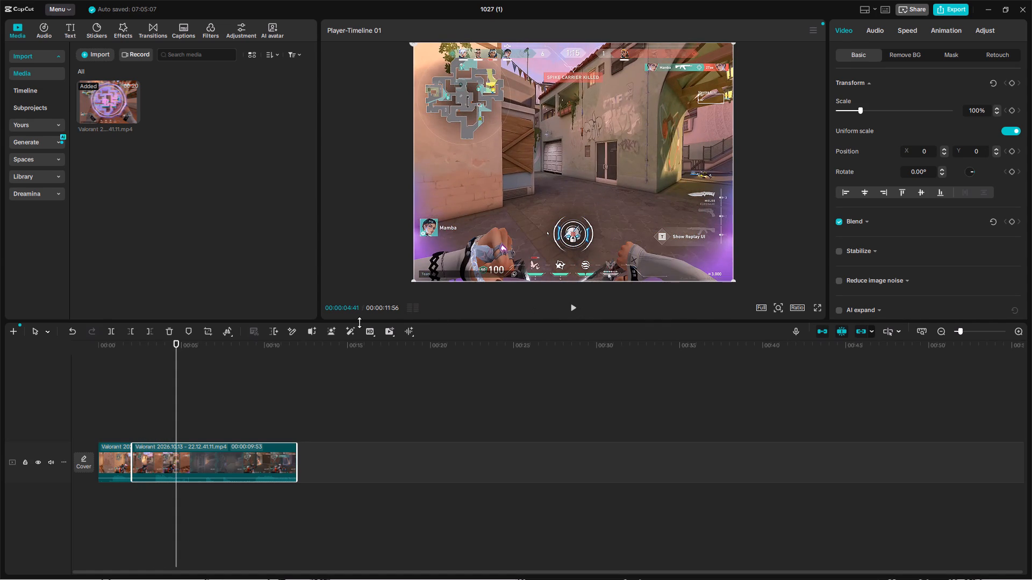
{"action": "left_click", "coordinate": [111, 334]}
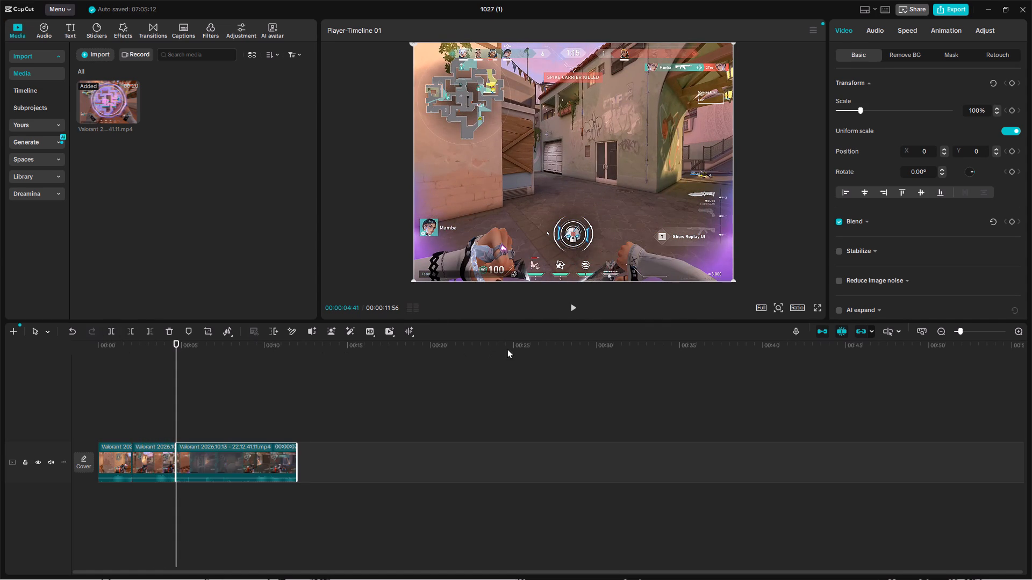
Review the third segment for the final kill's lead-in and cut away its beginning up to 00:00:07:38.
{"action": "left_click", "coordinate": [580, 313]}
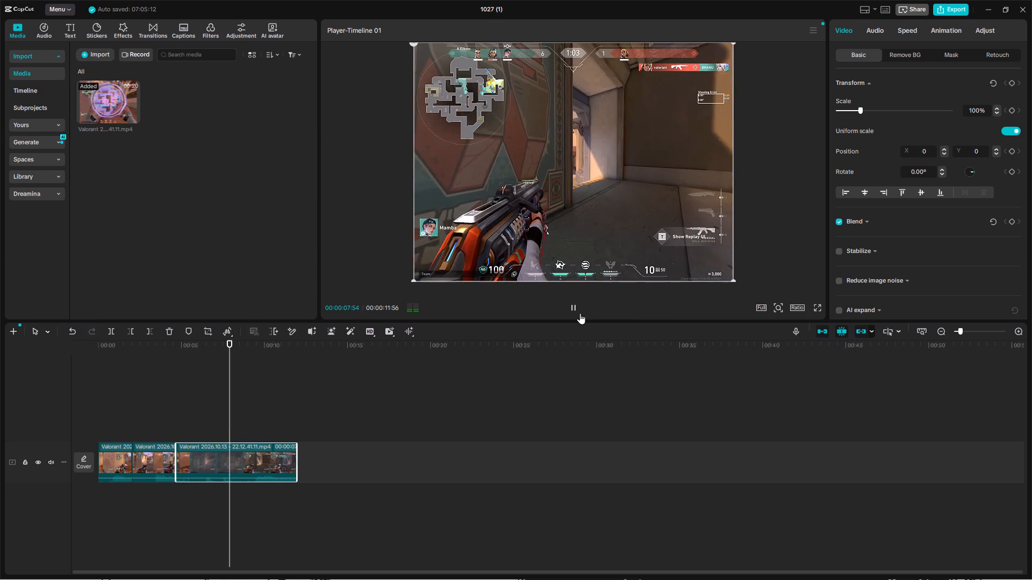
{"action": "left_click", "coordinate": [580, 313]}
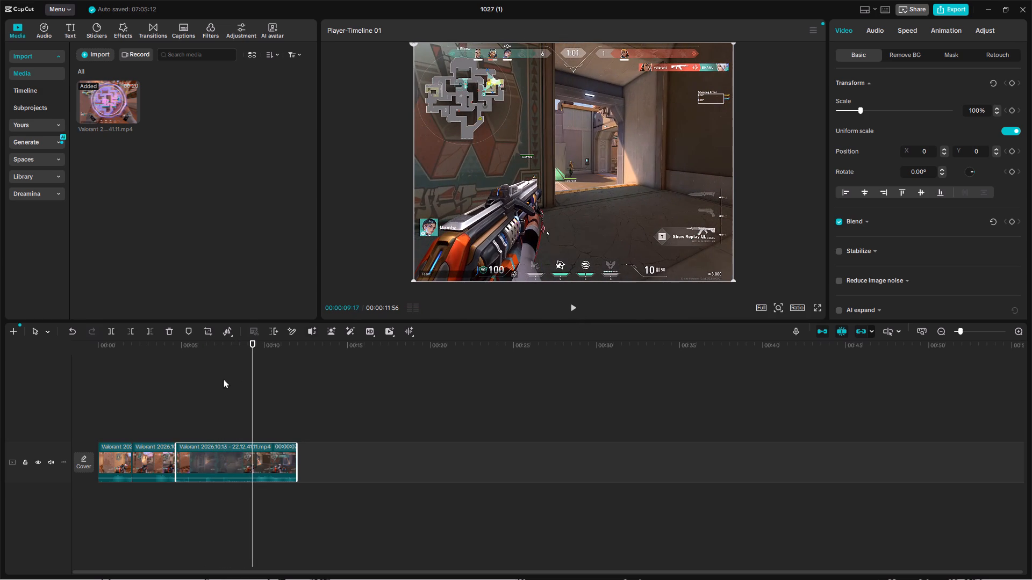
{"action": "left_click_drag", "start_coordinate": [252, 348], "coordinate": [239, 347]}
{"action": "left_click", "coordinate": [578, 313]}
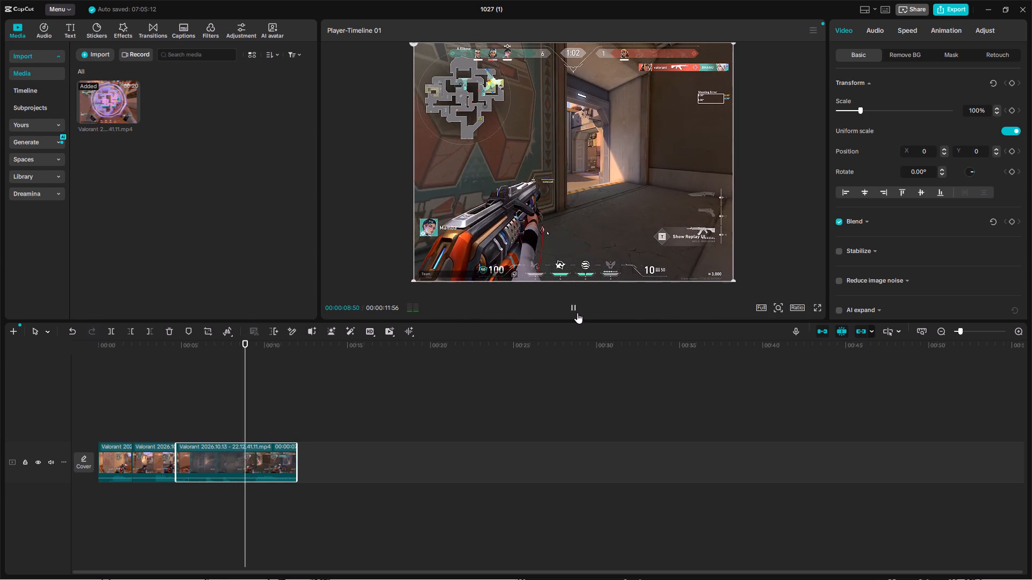
{"action": "left_click", "coordinate": [577, 313]}
{"action": "left_click_drag", "start_coordinate": [237, 342], "coordinate": [232, 342]}
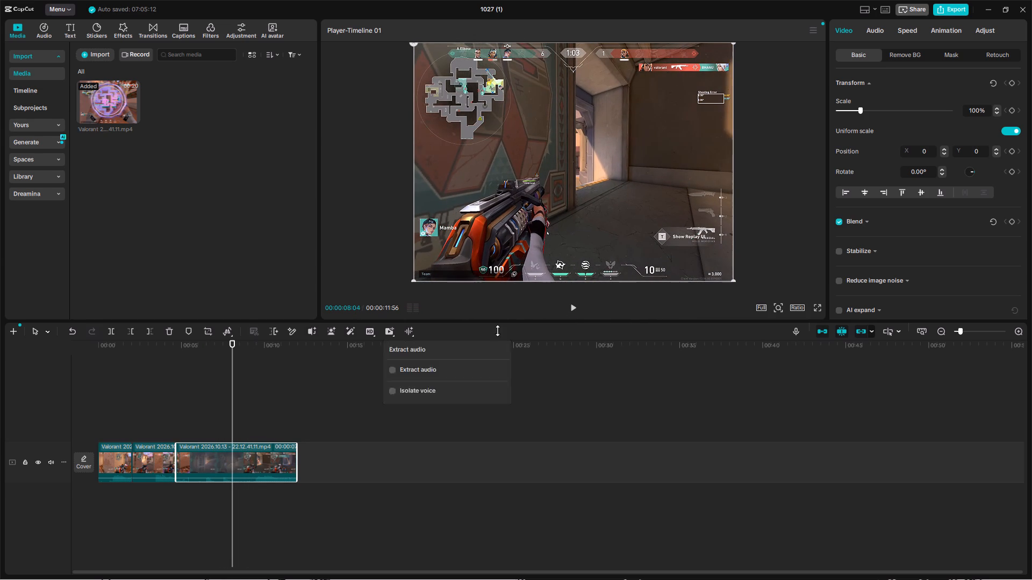
{"action": "left_click", "coordinate": [582, 305]}
{"action": "double_click", "coordinate": [578, 304]}
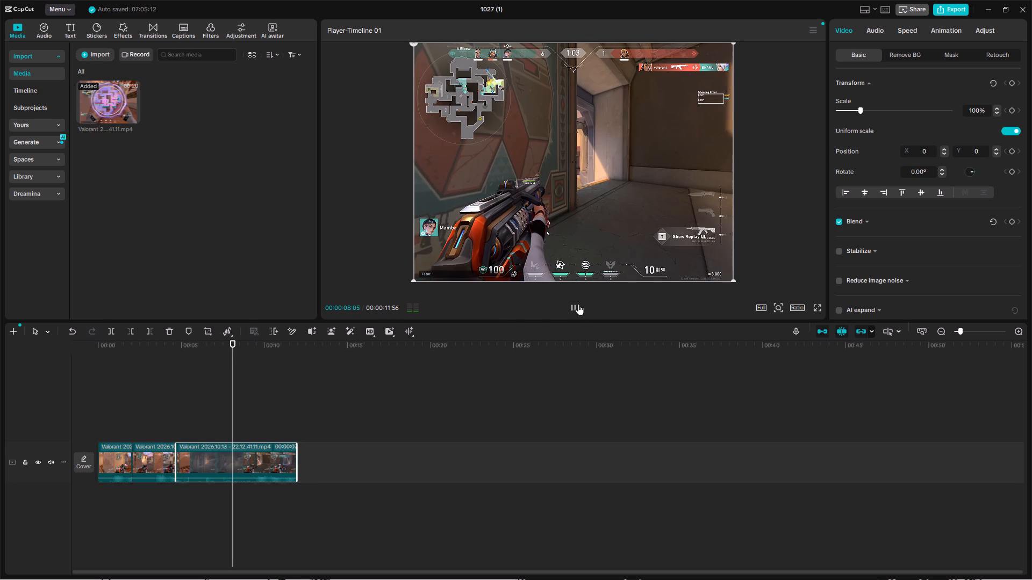
{"action": "double_click", "coordinate": [578, 304]}
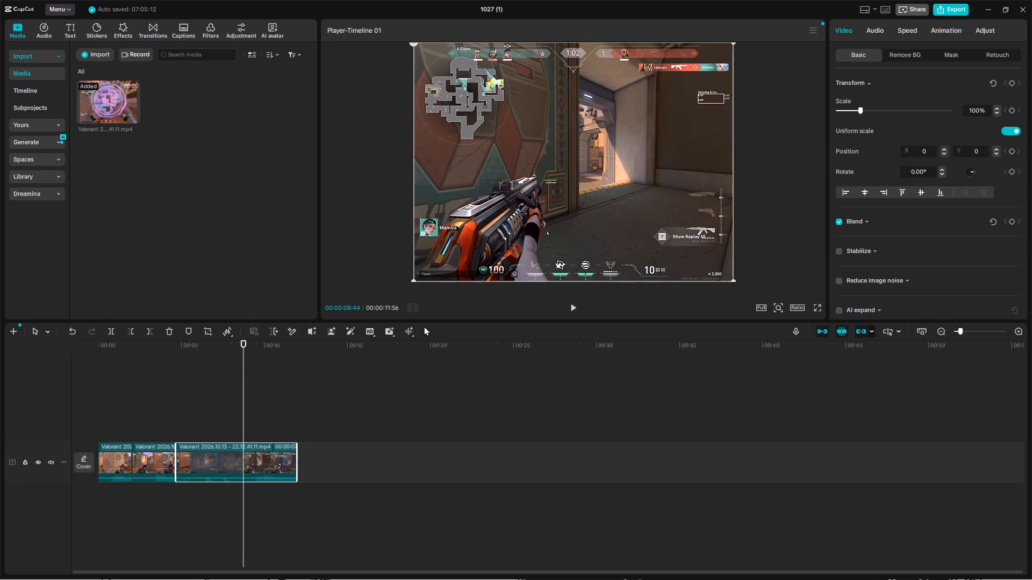
{"action": "left_click_drag", "start_coordinate": [246, 340], "coordinate": [236, 340]}
{"action": "left_click_drag", "start_coordinate": [235, 340], "coordinate": [225, 344]}
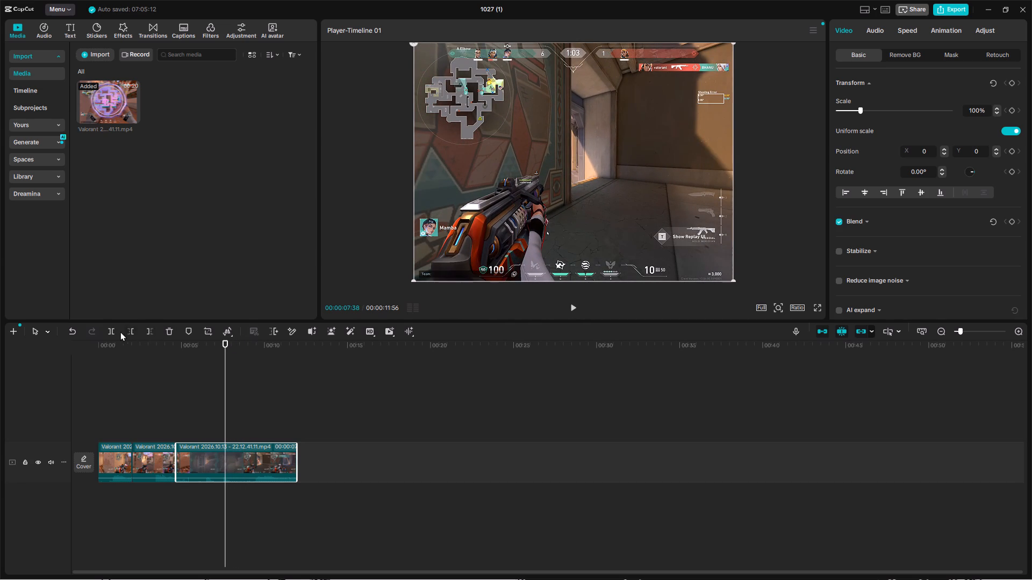
{"action": "left_click", "coordinate": [133, 331]}
Play the final kill and cut away the rest of the third segment after 00:00:07:51.
{"action": "left_click", "coordinate": [572, 318]}
{"action": "left_click", "coordinate": [575, 313]}
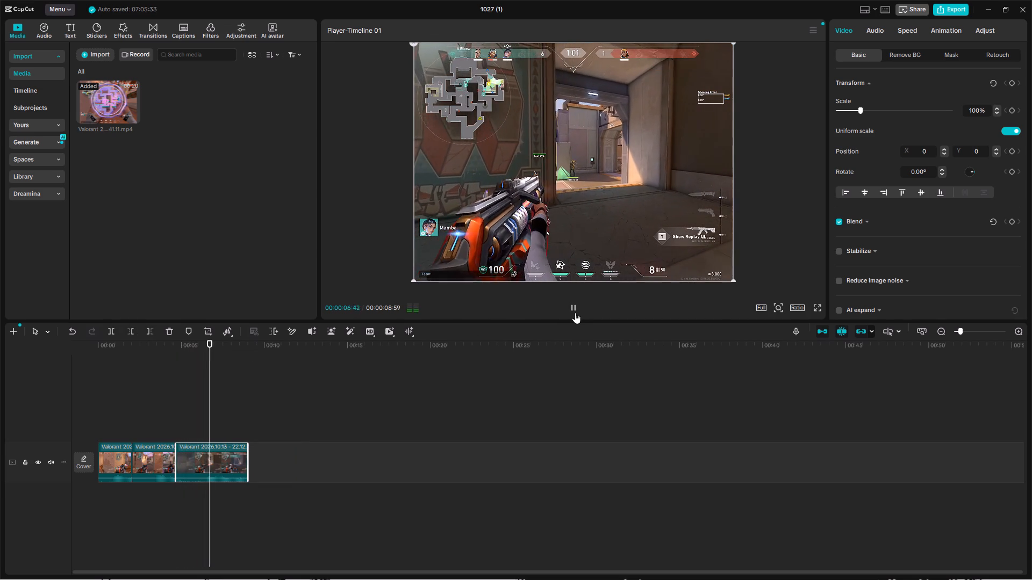
{"action": "left_click", "coordinate": [575, 313]}
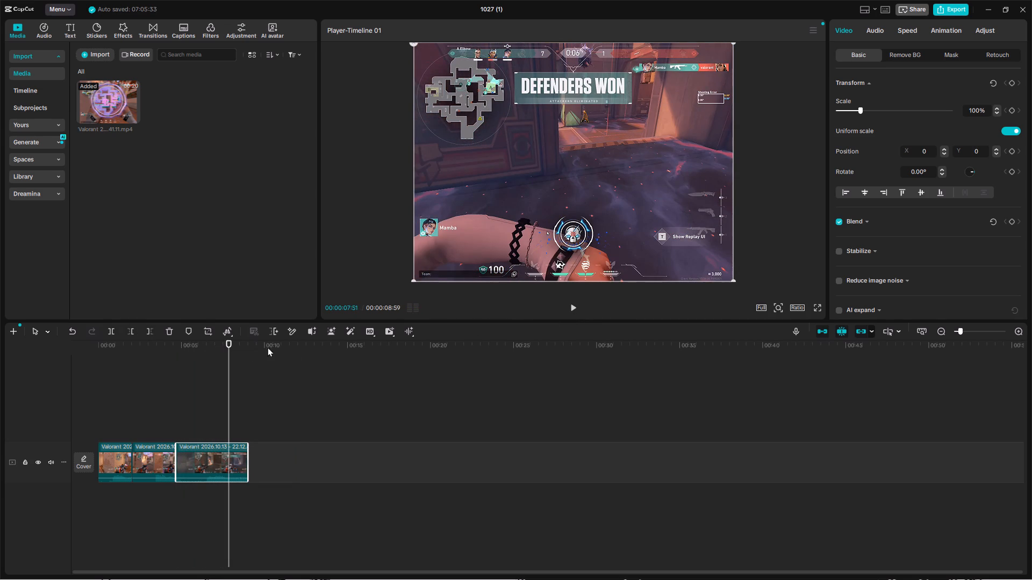
{"action": "left_click", "coordinate": [150, 330]}
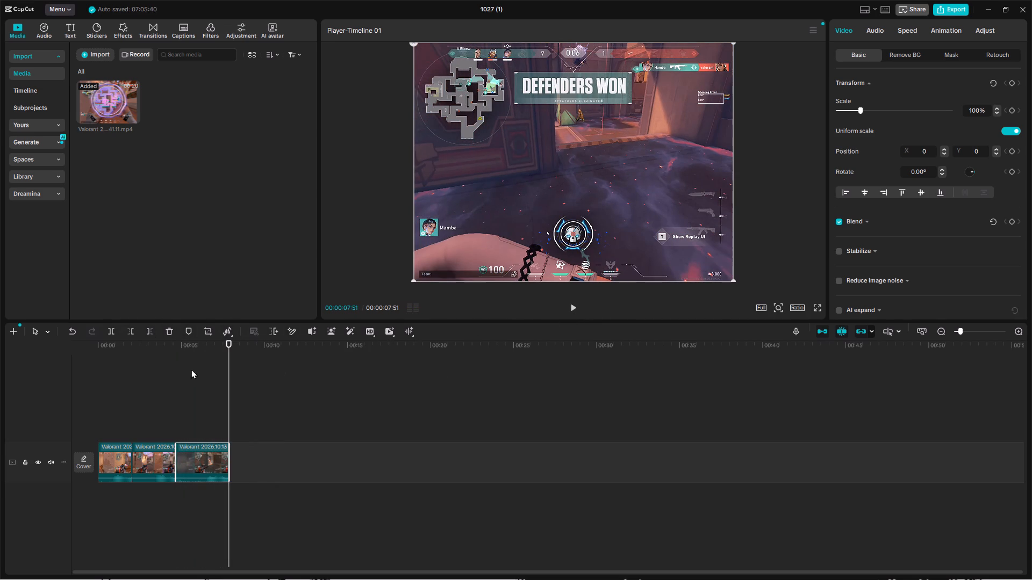
Play back the three-segment edit from the beginning to check the joins and the ending.
{"action": "left_click_drag", "start_coordinate": [226, 347], "coordinate": [81, 367]}
{"action": "left_click", "coordinate": [576, 310]}
Export the three-segment edit as a 1080P, 60fps H.264 mp4 video and dismiss the export window.
{"action": "left_click", "coordinate": [957, 5]}
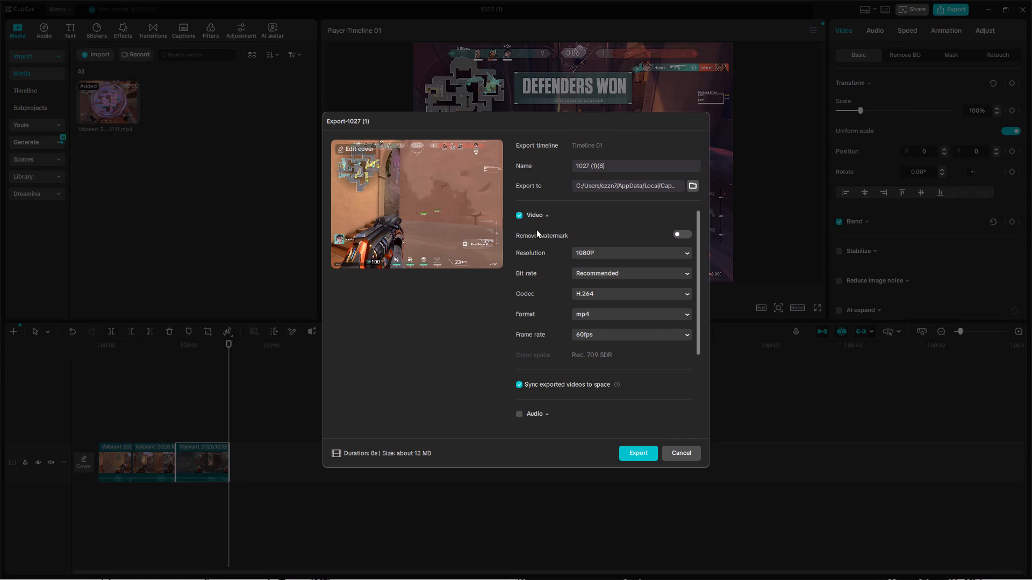
{"action": "left_click", "coordinate": [643, 453]}
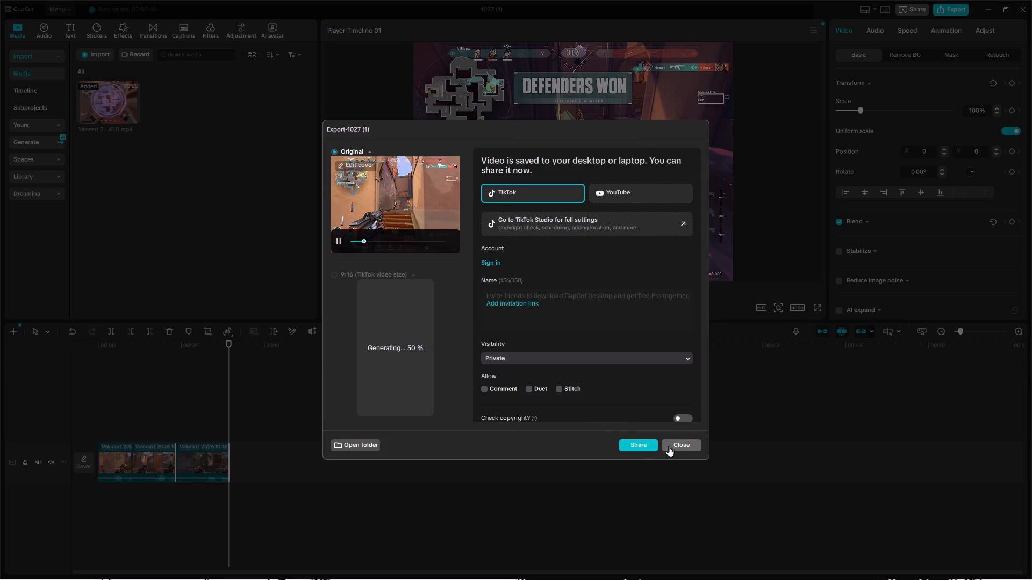
{"action": "left_click", "coordinate": [669, 446]}
Delete the exported Valorant recording from the project's media, along with its clips on the timeline.
{"action": "right_click", "coordinate": [109, 106]}
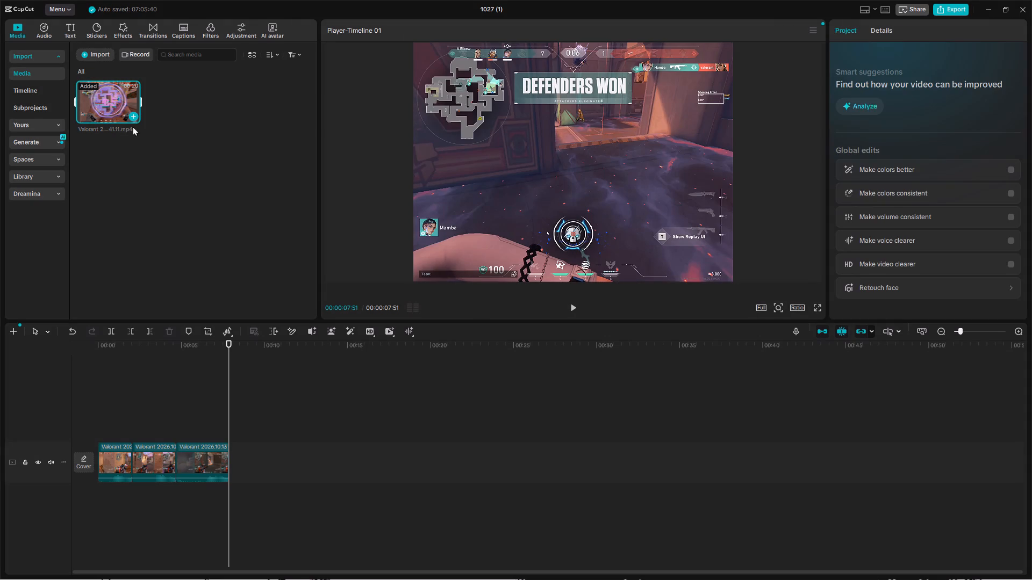
{"action": "left_click", "coordinate": [140, 141]}
{"action": "left_click", "coordinate": [469, 334]}
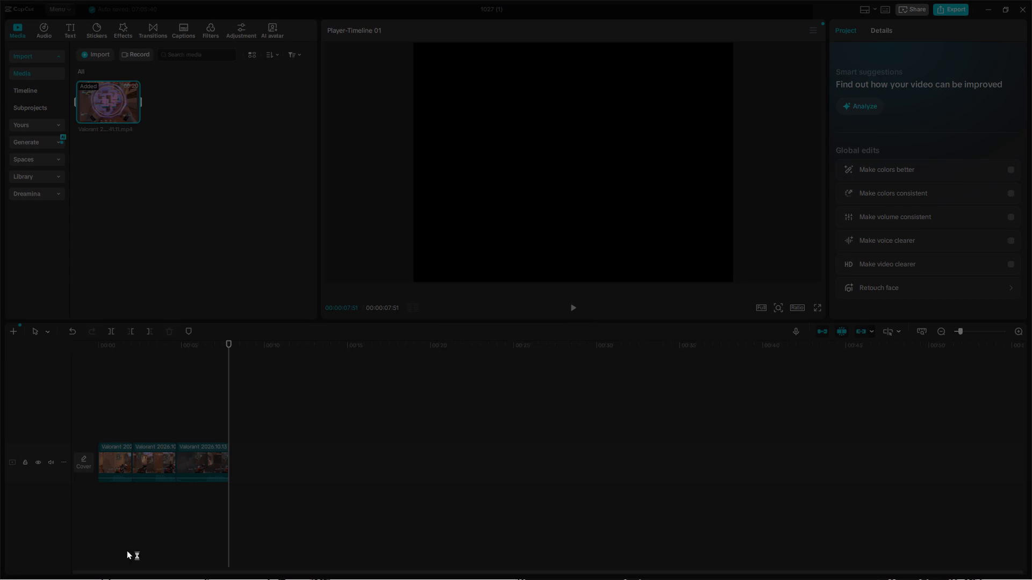